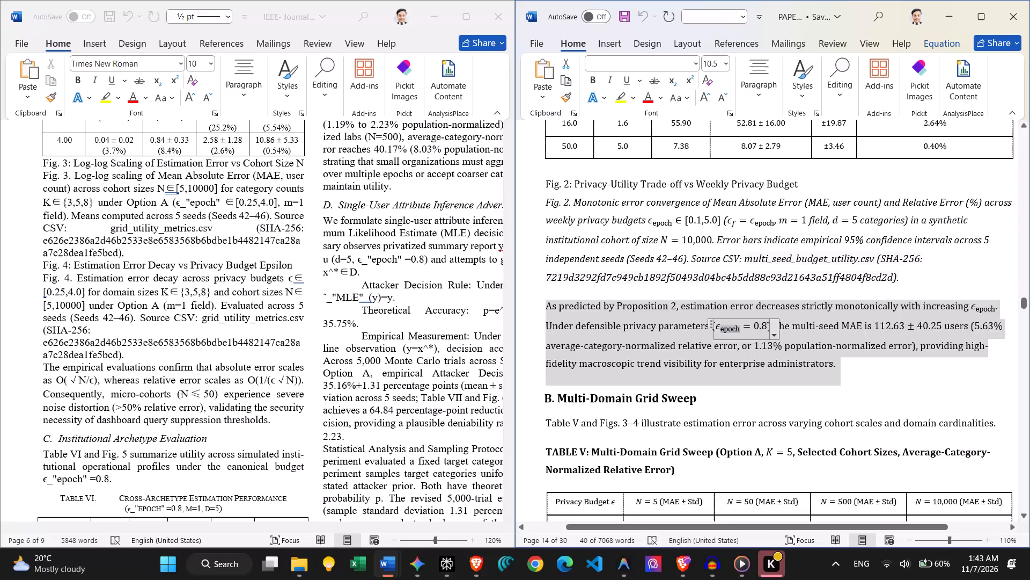
# Select the start of the paragraph beginning "As predicted by Proposition 2" below the Fig. 2 caption, through "Under defensible".
pyautogui.moveTo(542, 307); pyautogui.dragTo(624, 320)
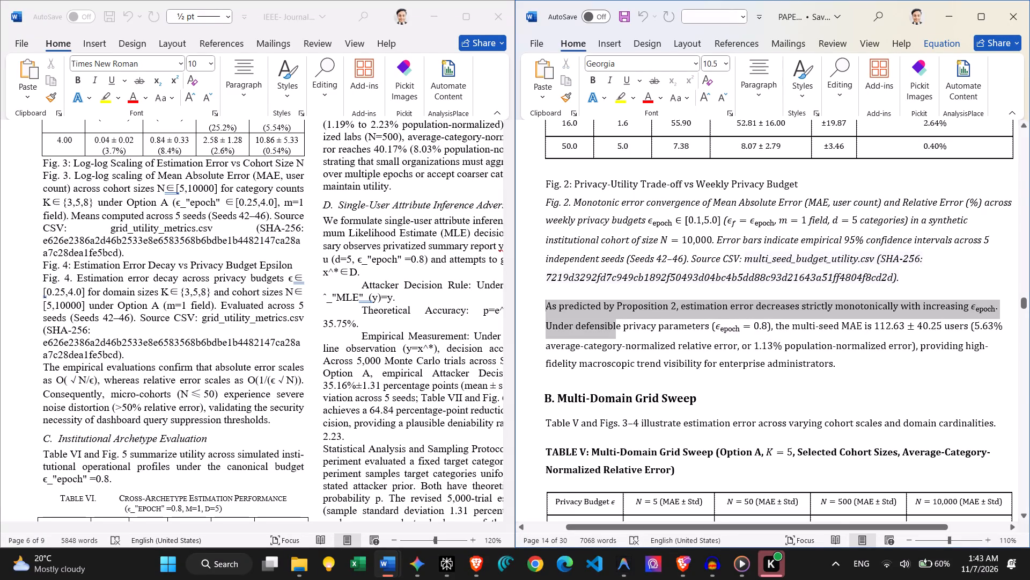
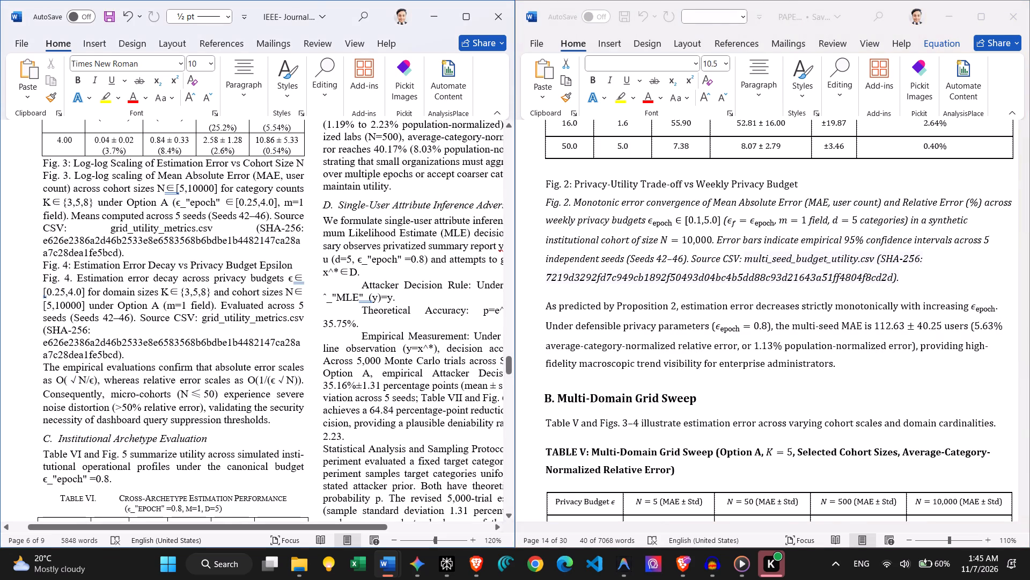
# Paste the copied "As predicted by Proposition 2" paragraph as a new space-indented paragraph between the Fig. 2 caption and "Multi-Domain Grid Sweep" in the IEEE document.
pyautogui.scroll(3, 161, 371)
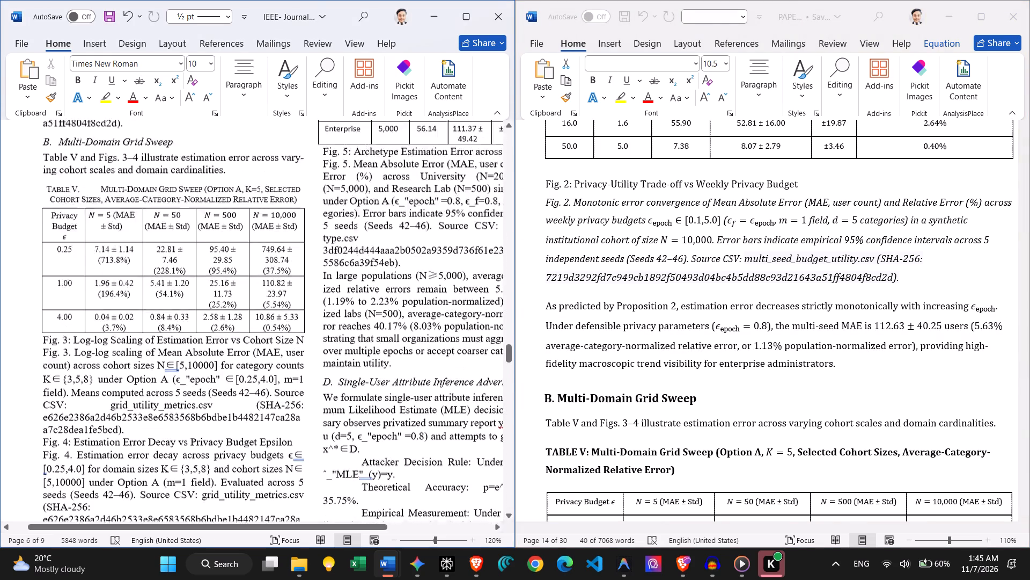
pyautogui.scroll(1, 161, 371)
pyautogui.click(138, 232)
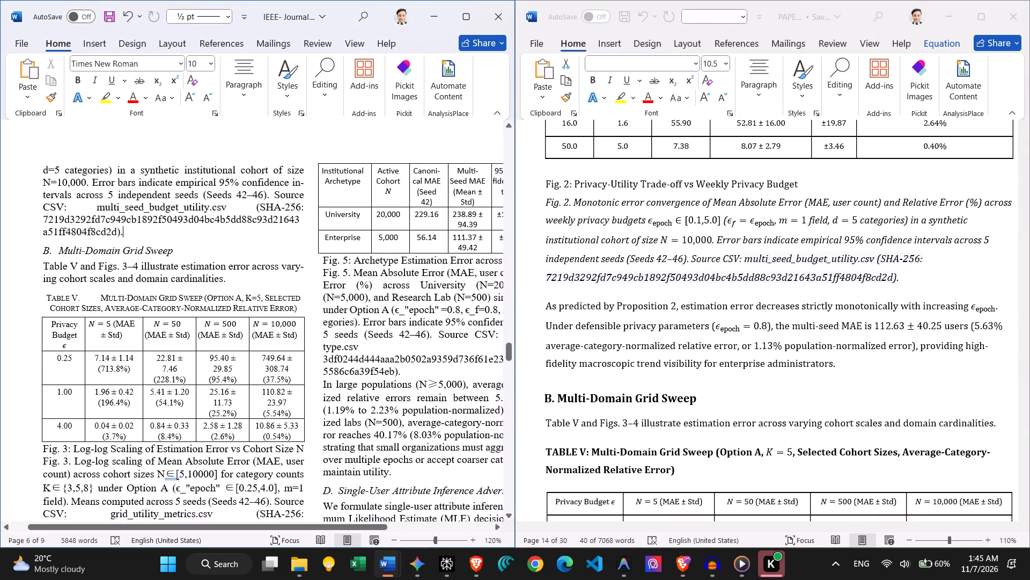
pyautogui.press('Return')
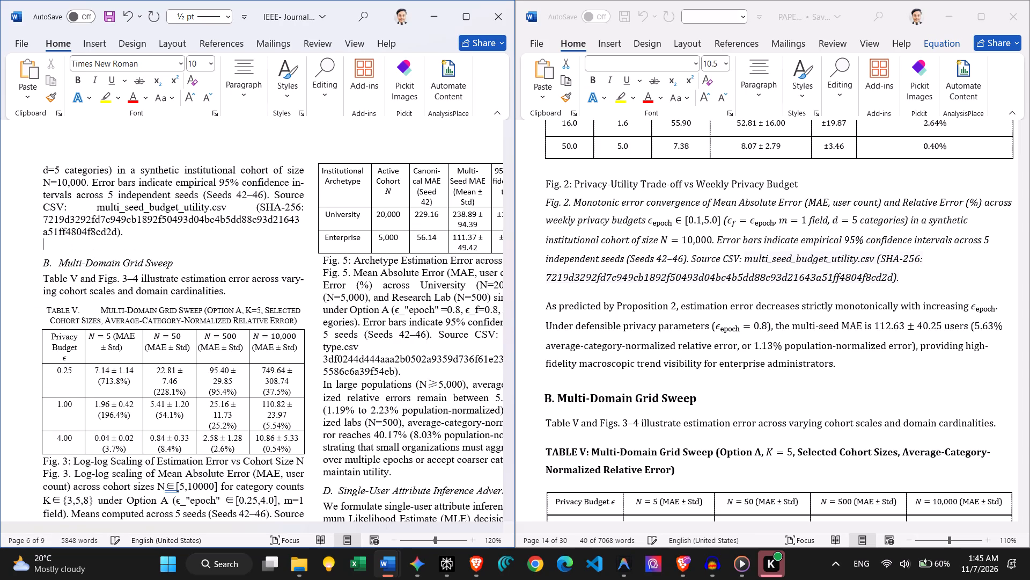
pyautogui.press('Tab')
pyautogui.press('BackSpace')
pyautogui.press('space')
pyautogui.press('space')
pyautogui.press('space')
pyautogui.press('space')
pyautogui.press('space')
pyautogui.press('space')
pyautogui.press('space')
pyautogui.hotkey('ctrl', 'v')
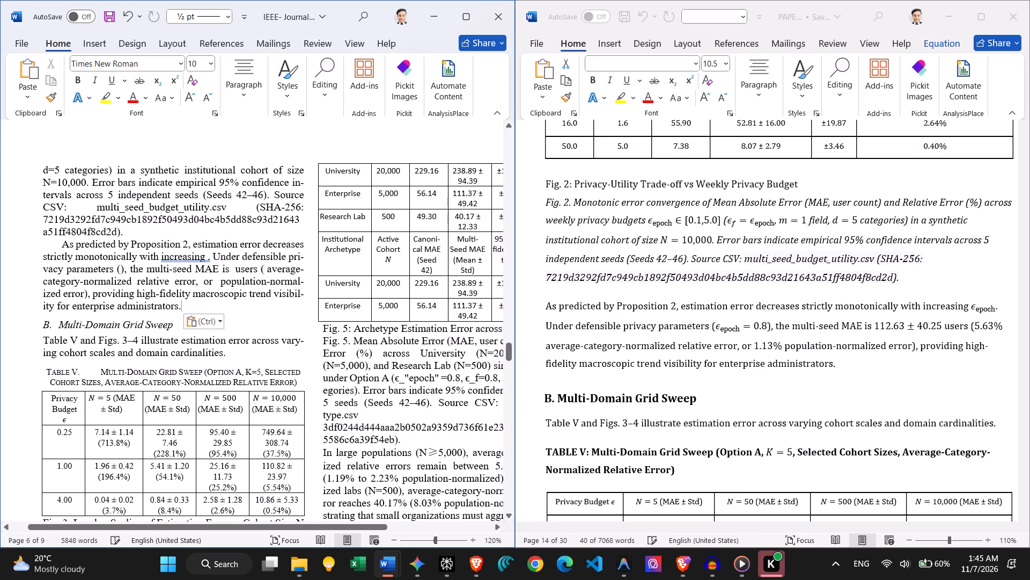
# Remove the stray space after "increasing" and the extra space before "users" in the pasted paragraph.
pyautogui.click(208, 254)
pyautogui.press('BackSpace')
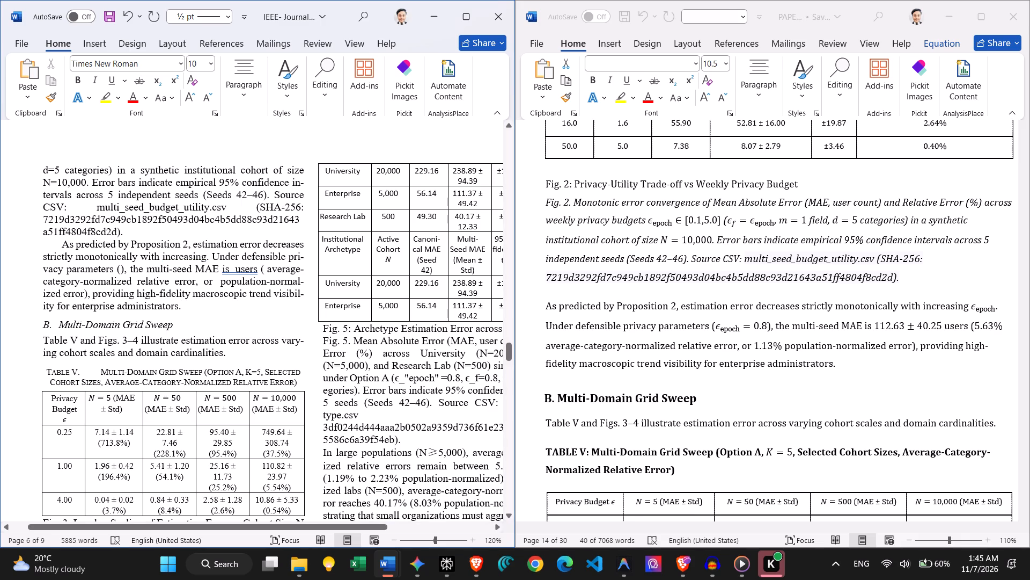
pyautogui.click(234, 271)
pyautogui.press('BackSpace')
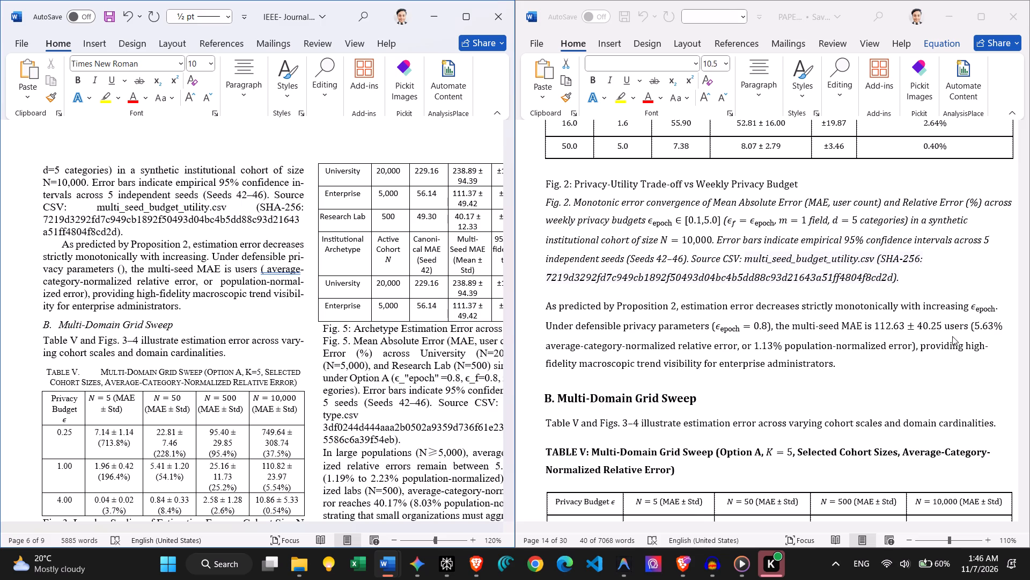
# Select the full "As predicted by Proposition 2" paragraph, including its equations, in the source paper.
pyautogui.click(845, 364)
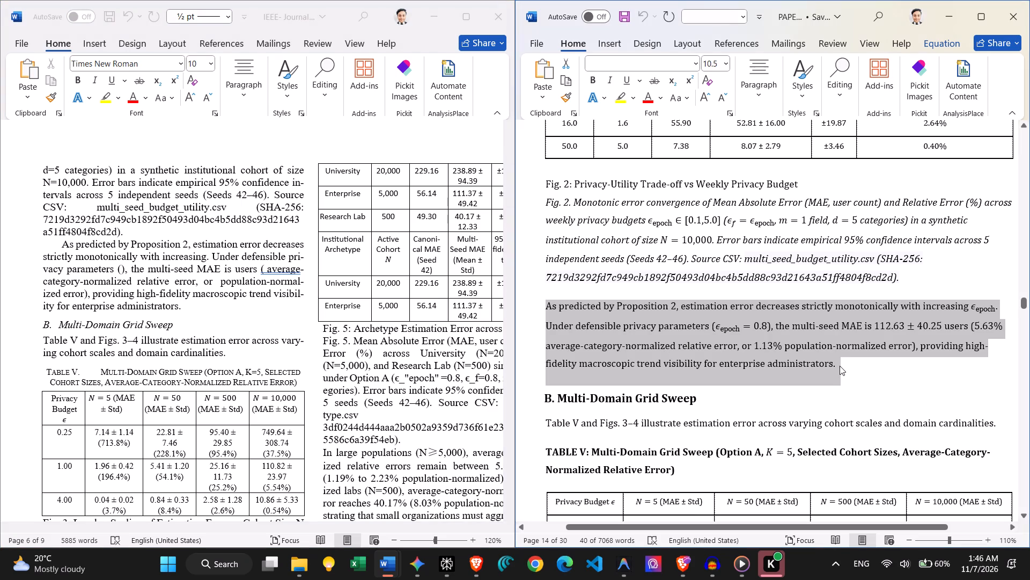
pyautogui.click(832, 363)
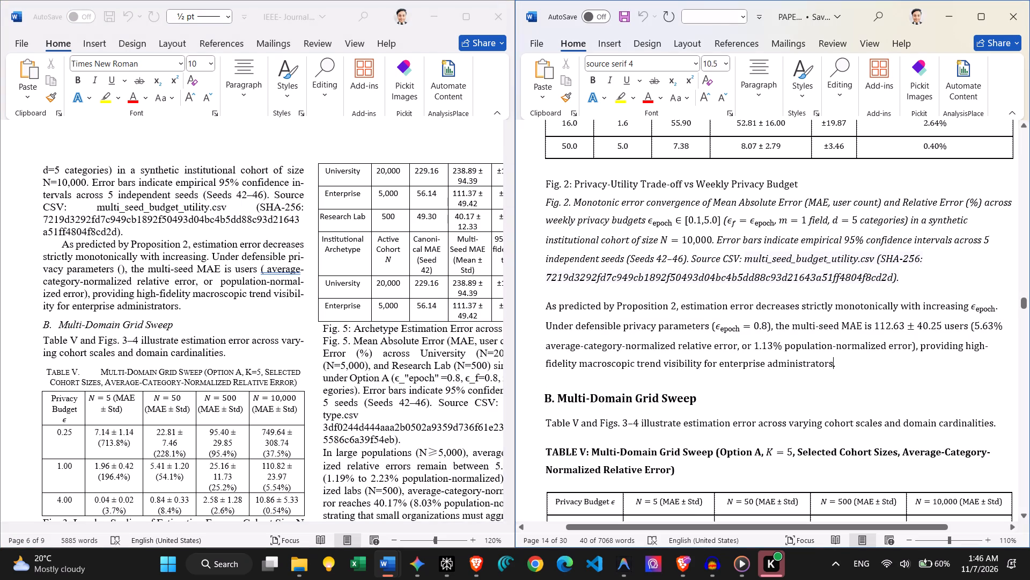
pyautogui.moveTo(832, 367); pyautogui.dragTo(550, 308)
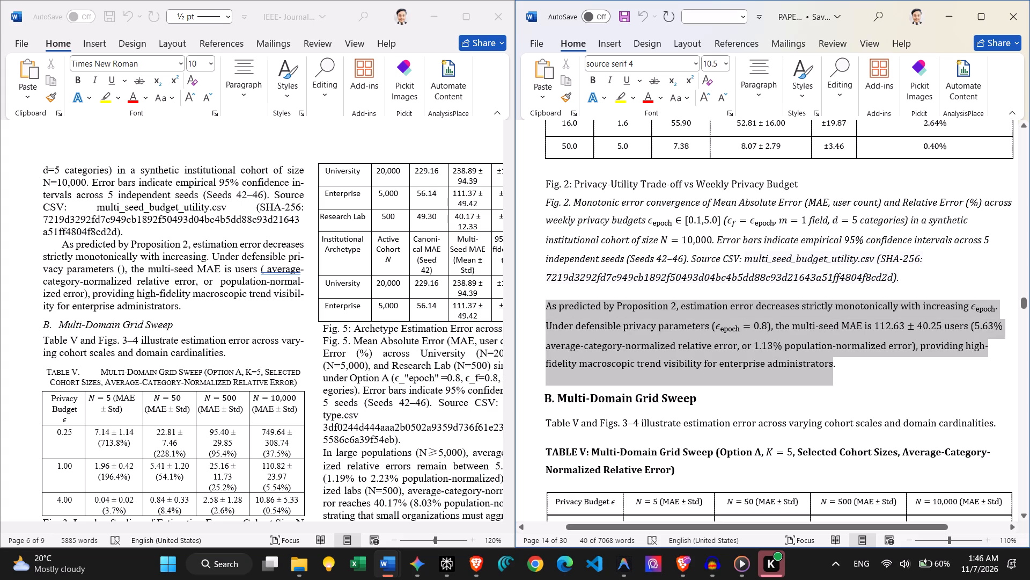
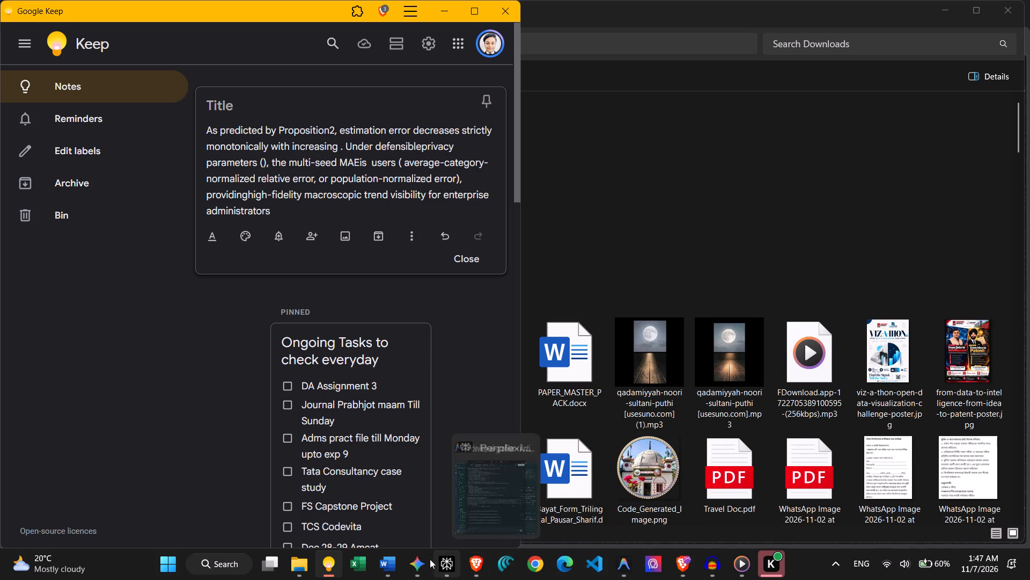
# Switch to Word and copy the ϵ_epoch symbol from the source paragraph into the IEEE paragraph after "increasing", without a duplicate period.
pyautogui.click(362, 488)
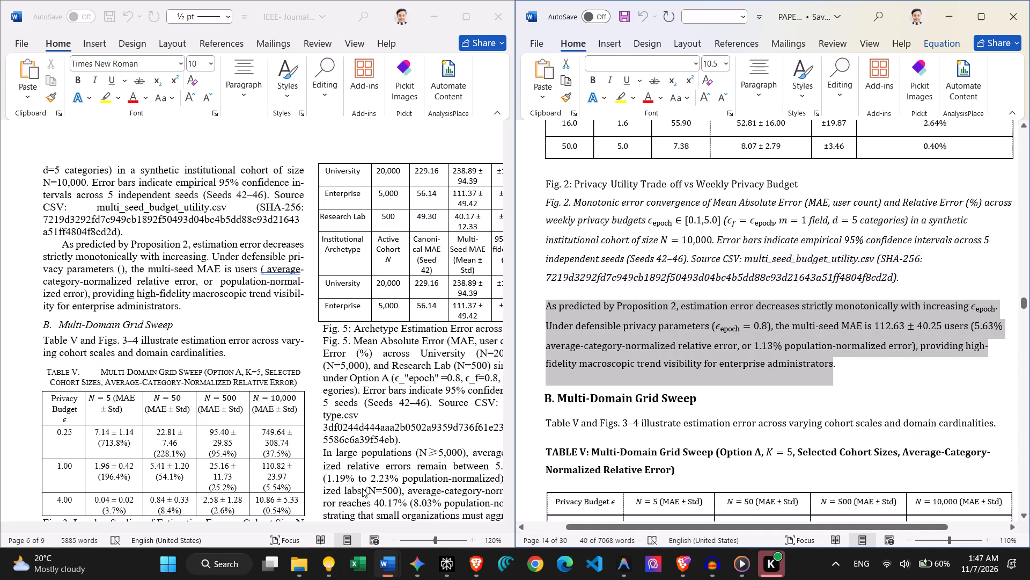
pyautogui.click(695, 360)
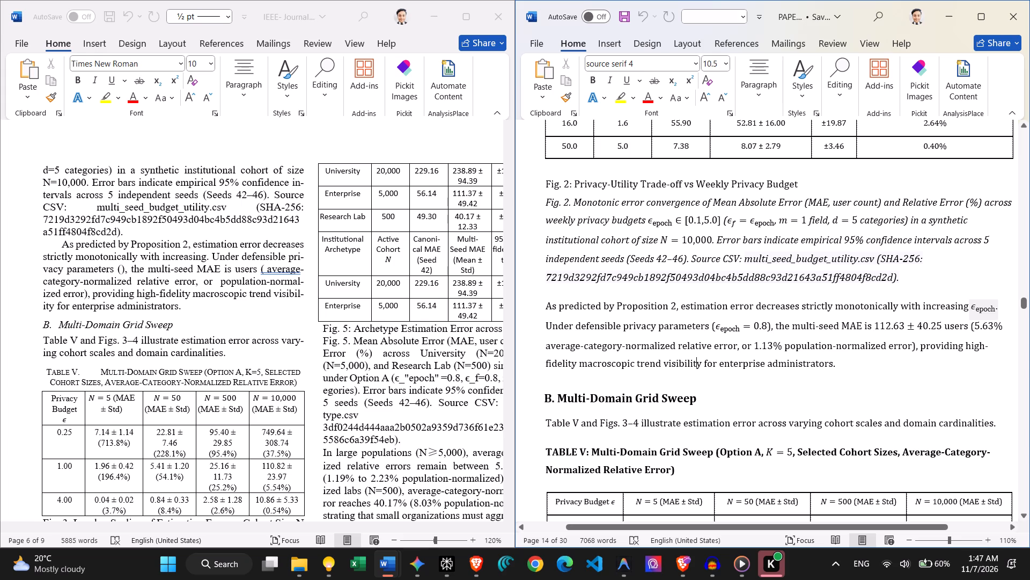
pyautogui.moveTo(969, 307); pyautogui.dragTo(997, 311)
pyautogui.hscroll(-1, 997, 311)
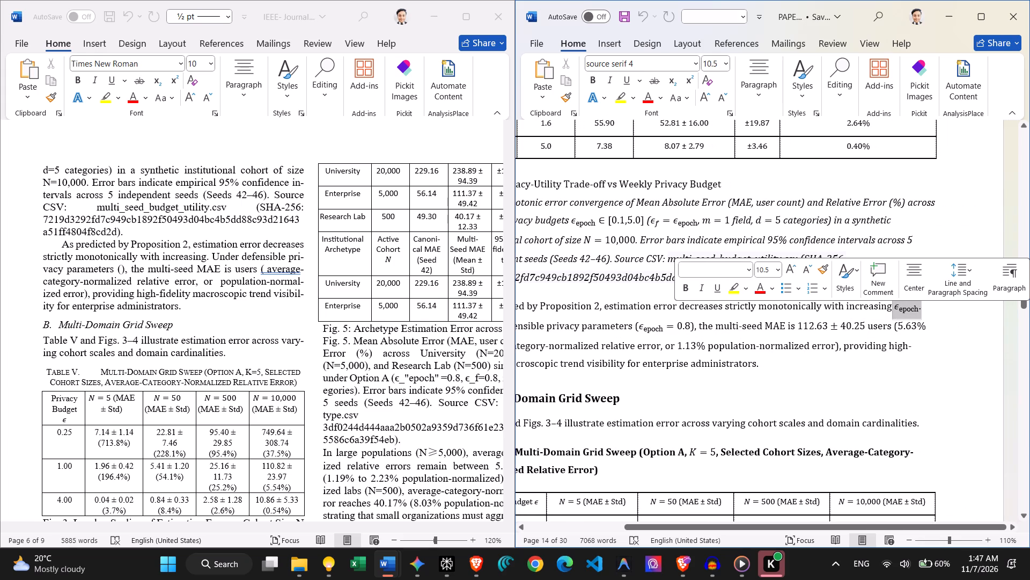
pyautogui.hscroll(1, 997, 311)
pyautogui.hotkey('ctrl', 'c')
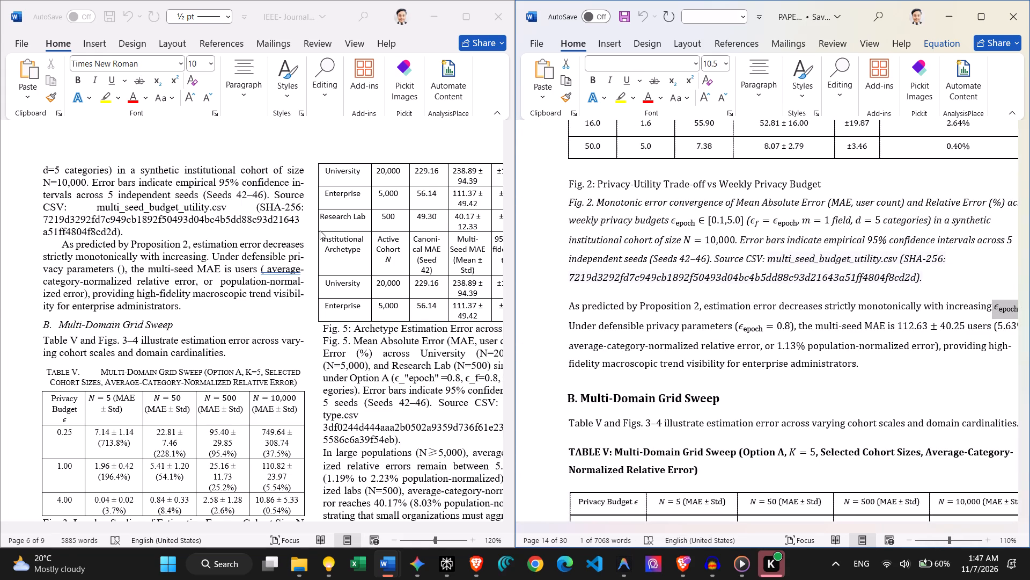
pyautogui.hscroll(-1, 320, 230)
pyautogui.hscroll(-1, 589, 315)
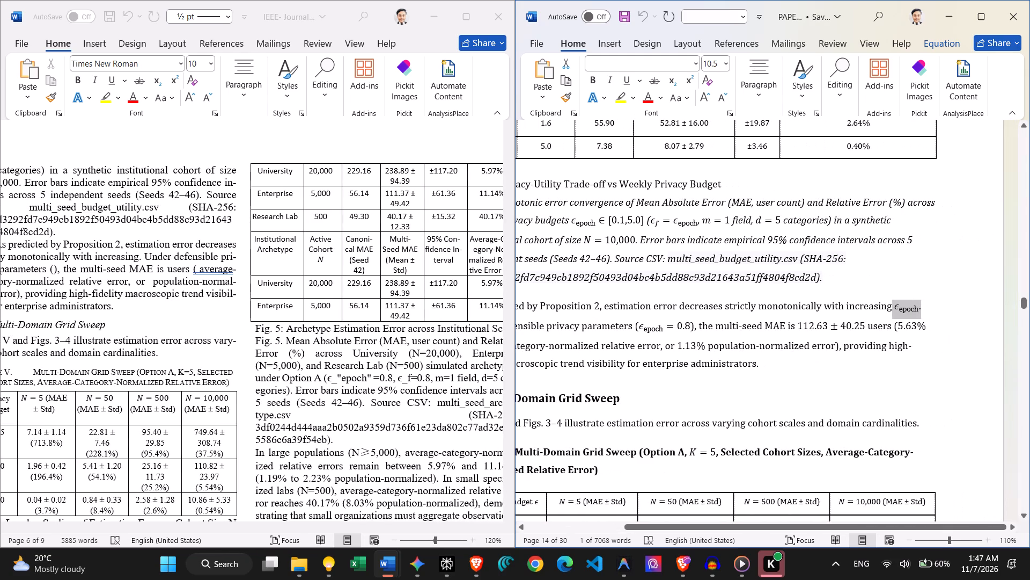
pyautogui.click(138, 255)
pyautogui.click(138, 256)
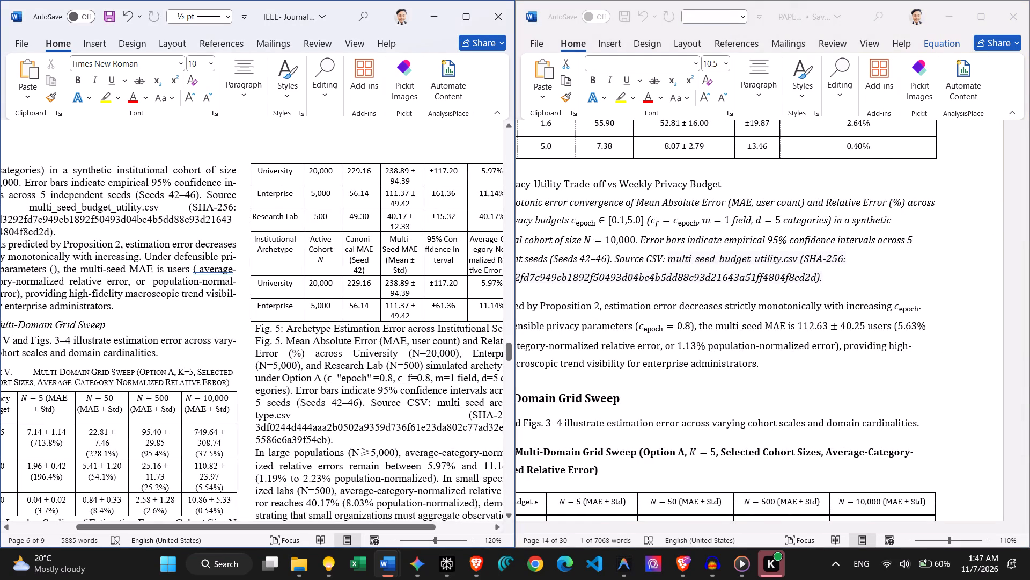
pyautogui.press('space')
pyautogui.hotkey('ctrl', 'v')
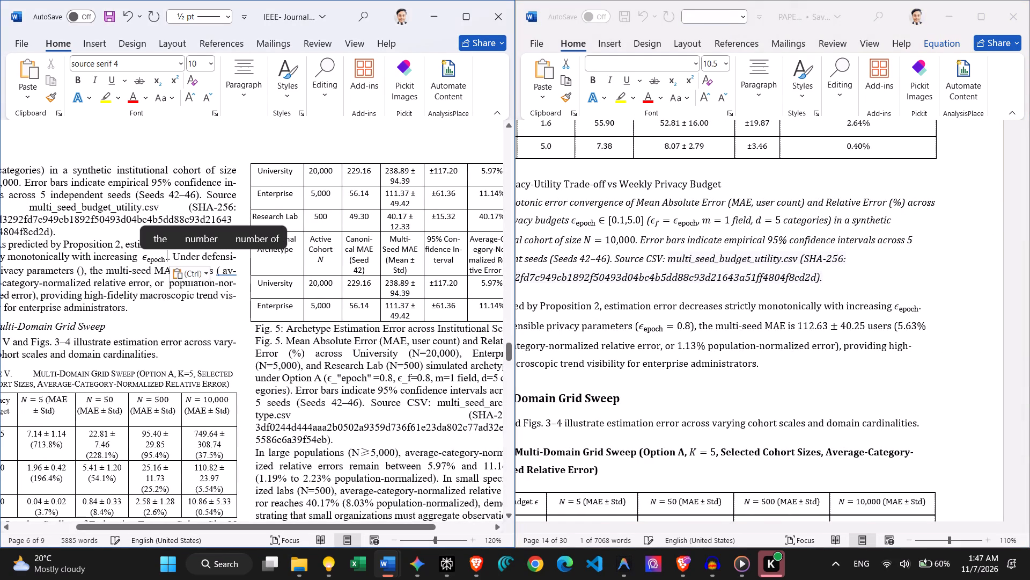
pyautogui.press('BackSpace')
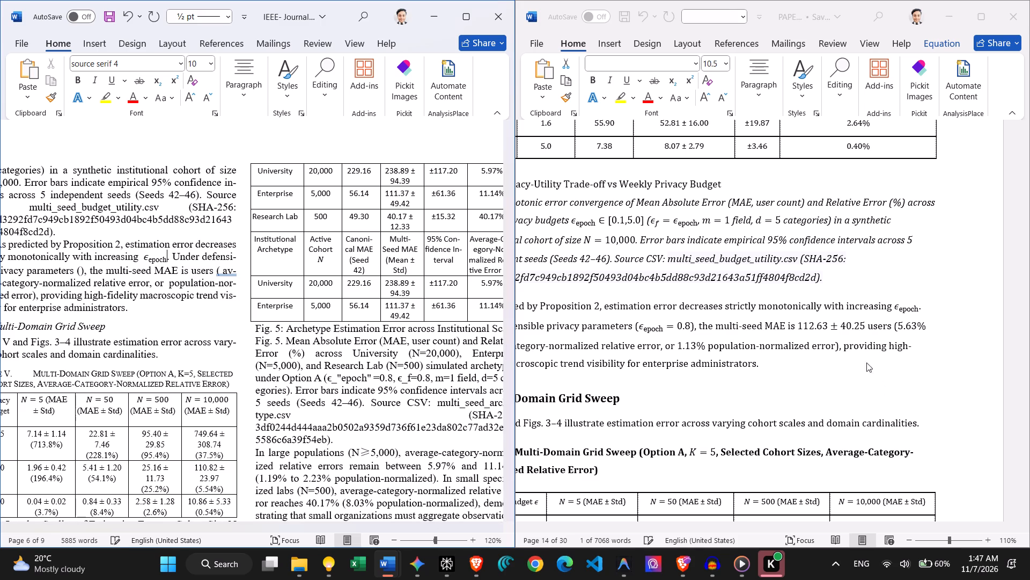
# Replace the empty parentheses after "privacy parameters" in the IEEE paragraph with the source's "(ϵ_epoch = 0.8)", keeping a single comma.
pyautogui.click(632, 328)
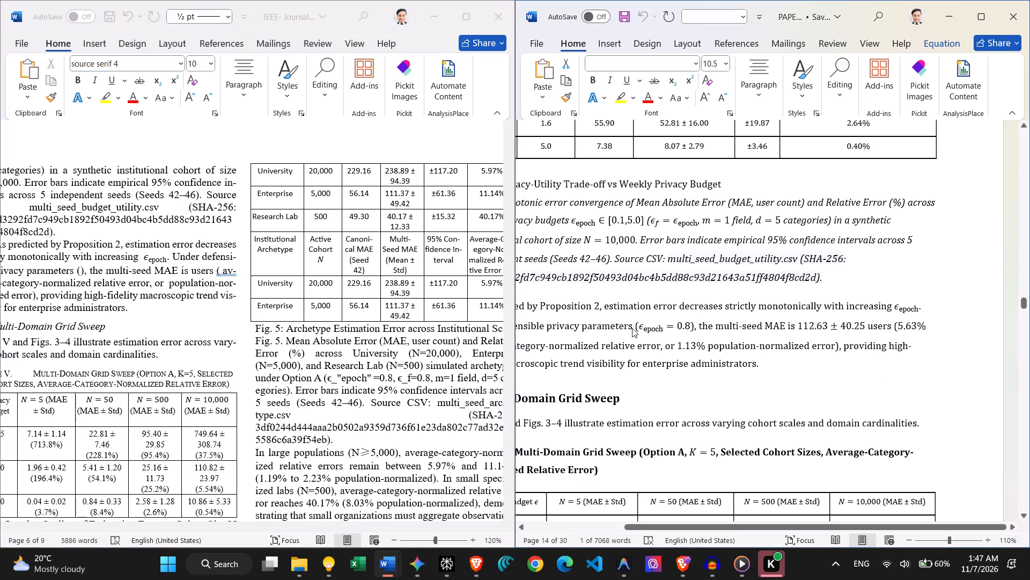
pyautogui.moveTo(634, 329); pyautogui.dragTo(681, 335)
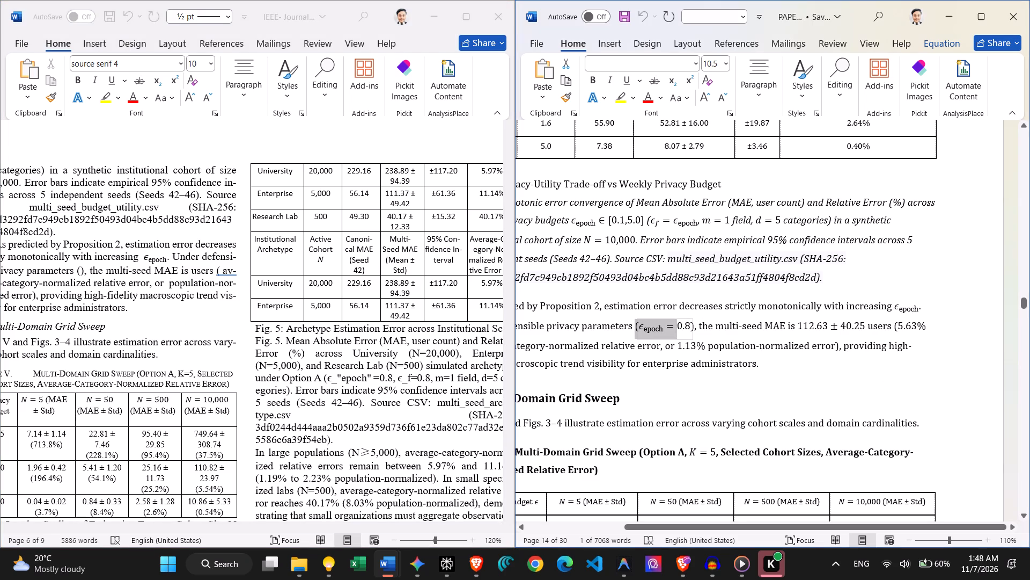
pyautogui.moveTo(681, 335); pyautogui.dragTo(693, 335)
pyautogui.hotkey('ctrl', 'c')
pyautogui.click(152, 288)
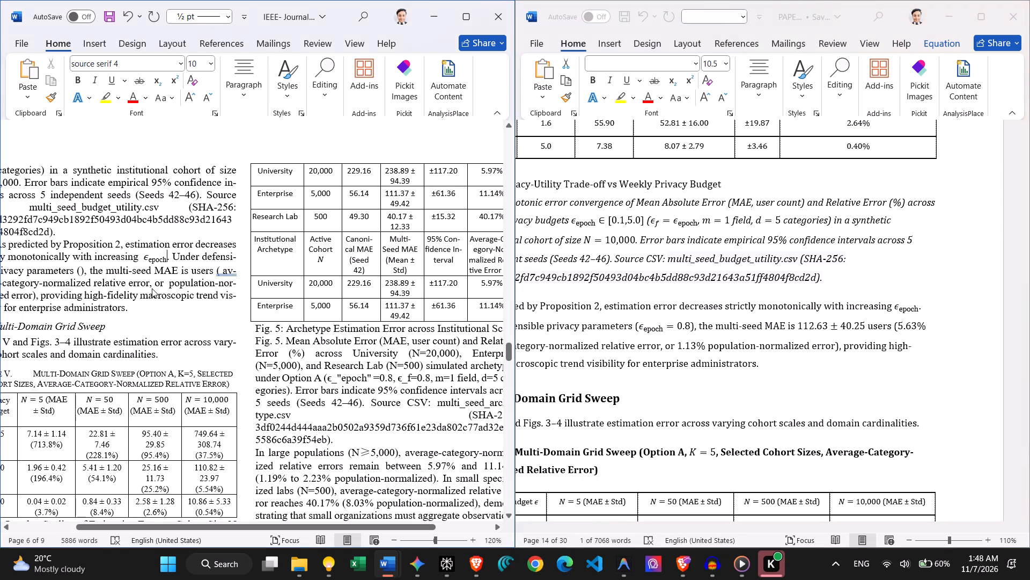
pyautogui.hscroll(1, 152, 288)
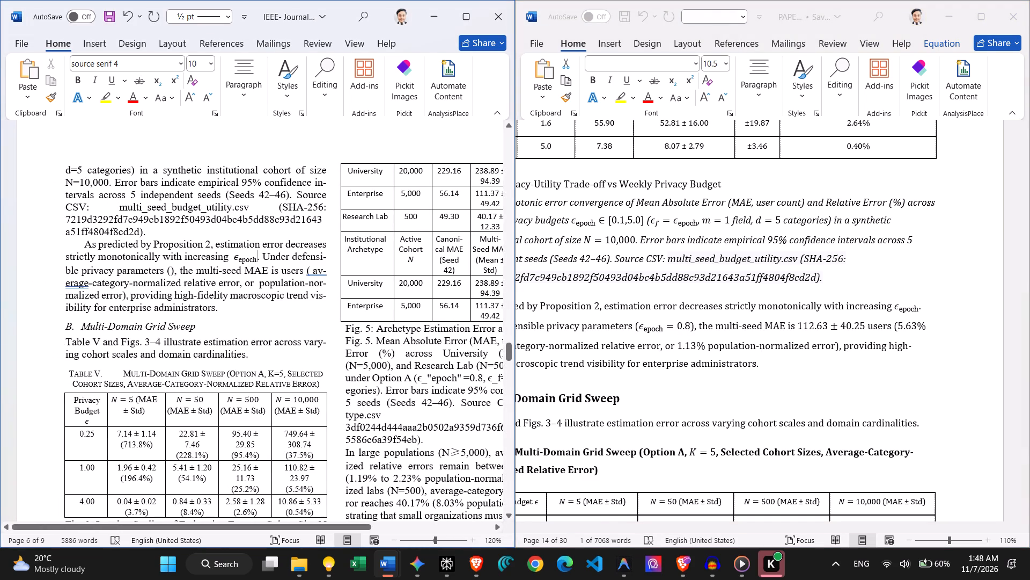
pyautogui.click(175, 273)
pyautogui.press('BackSpace')
pyautogui.press('BackSpace')
pyautogui.hotkey('ctrl', 'v')
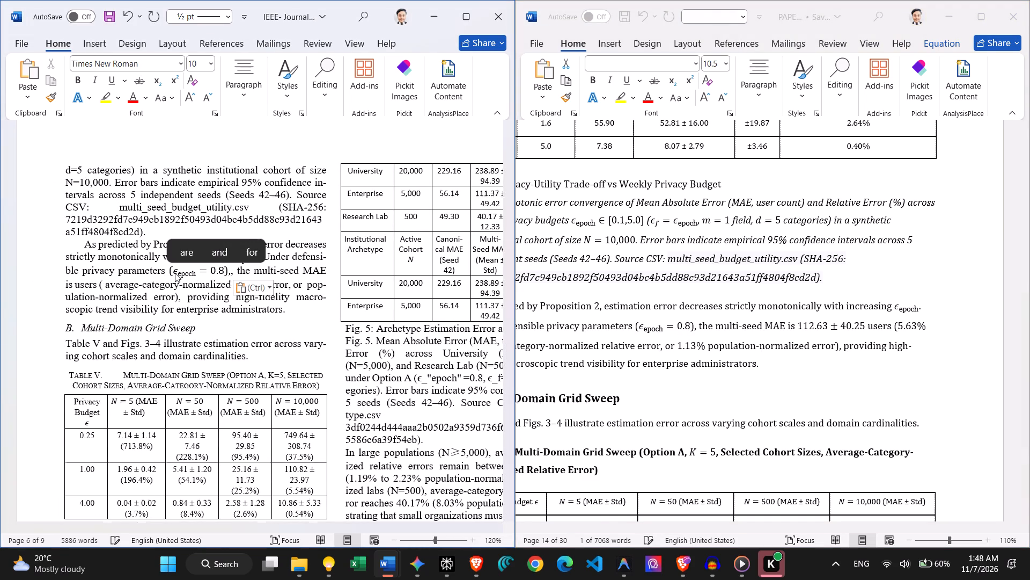
pyautogui.press('BackSpace')
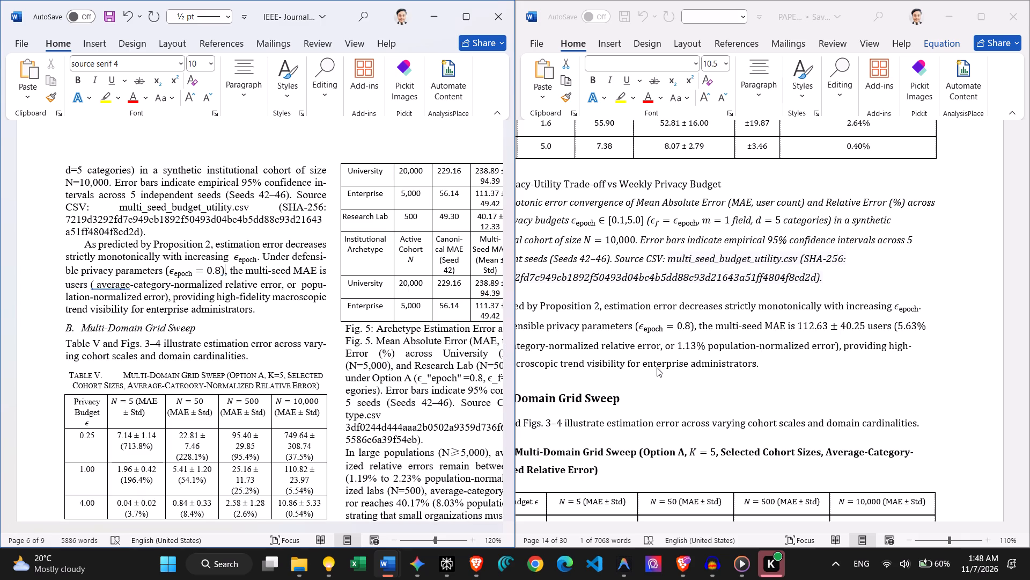
# Copy "112.63 ± 40.25" from the source paragraph and insert it between "MAE is" and "users" in the IEEE paragraph, with single spacing.
pyautogui.click(866, 329)
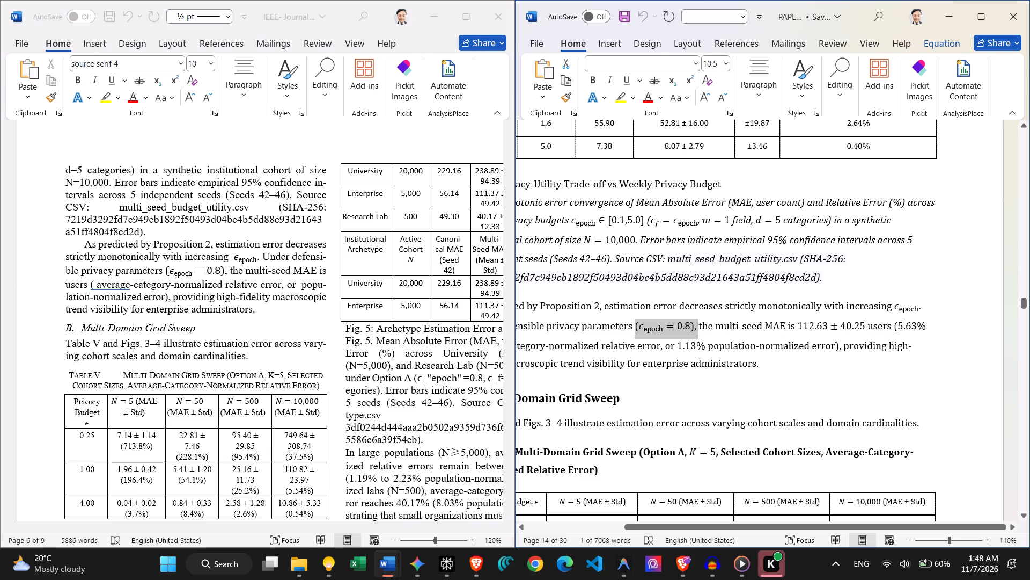
pyautogui.moveTo(865, 328); pyautogui.dragTo(798, 331)
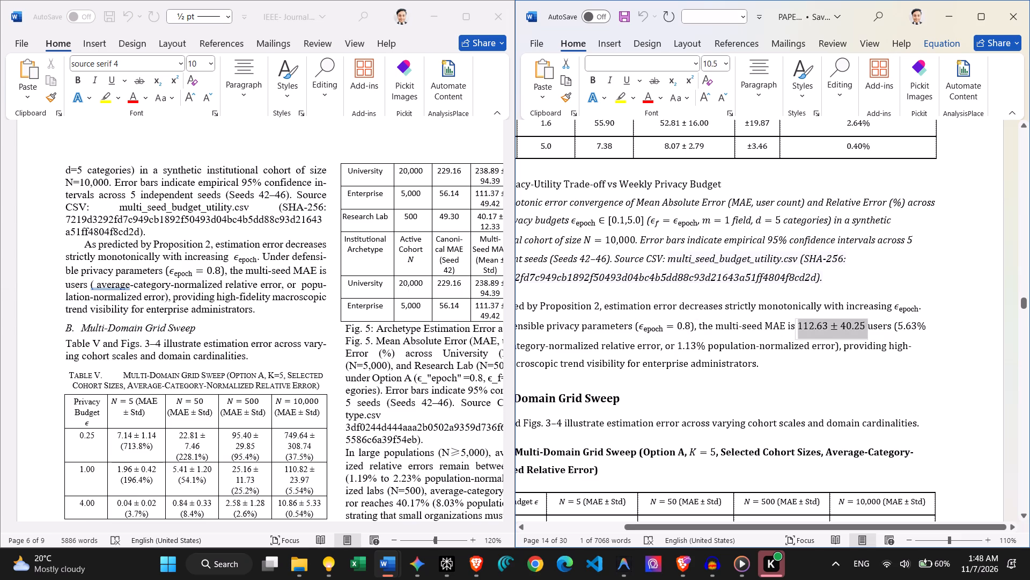
pyautogui.moveTo(798, 331); pyautogui.dragTo(796, 331)
pyautogui.hotkey('ctrl', 'c')
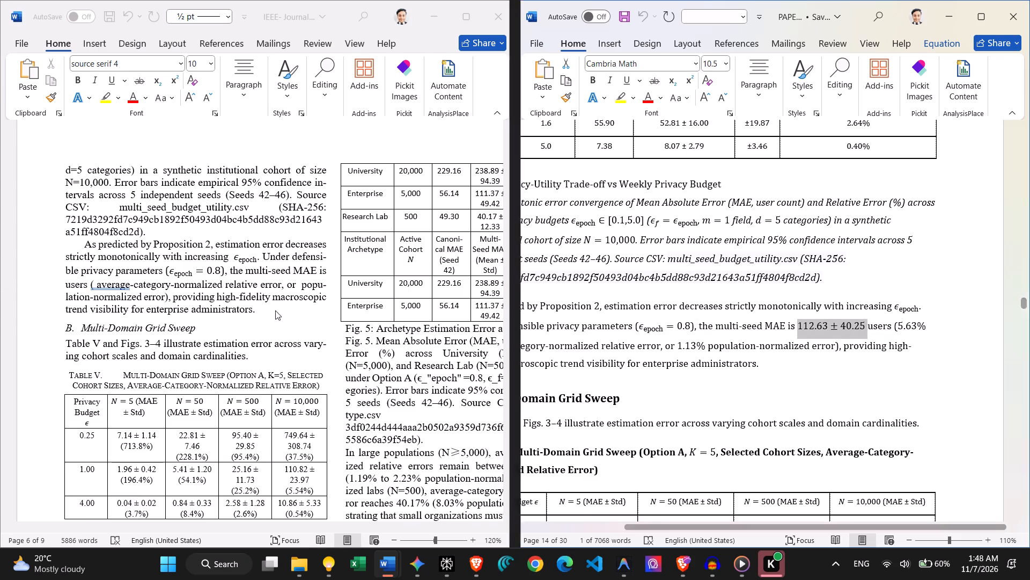
pyautogui.click(326, 272)
pyautogui.click(326, 272)
pyautogui.press('space')
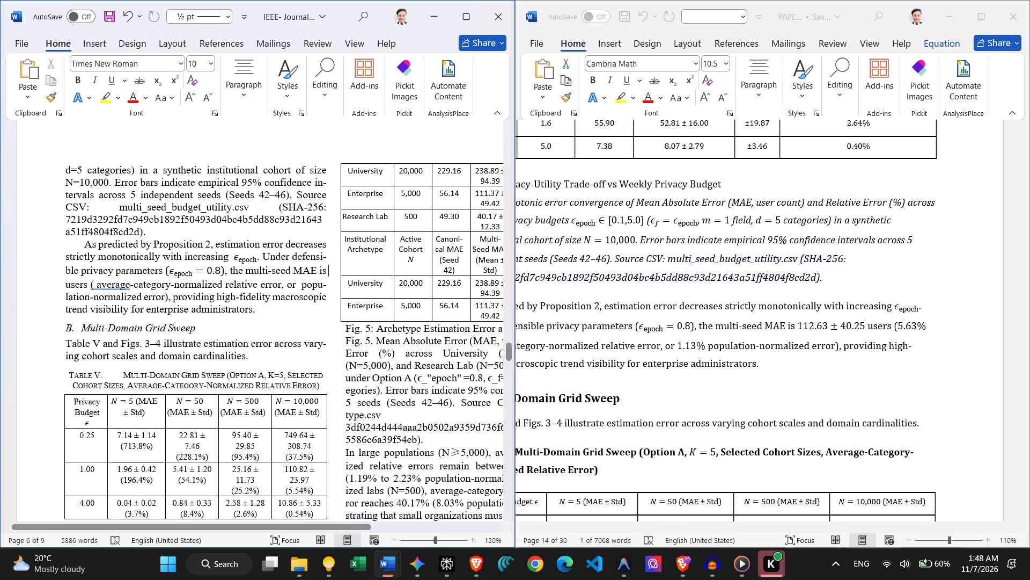
pyautogui.hotkey('ctrl', 'v')
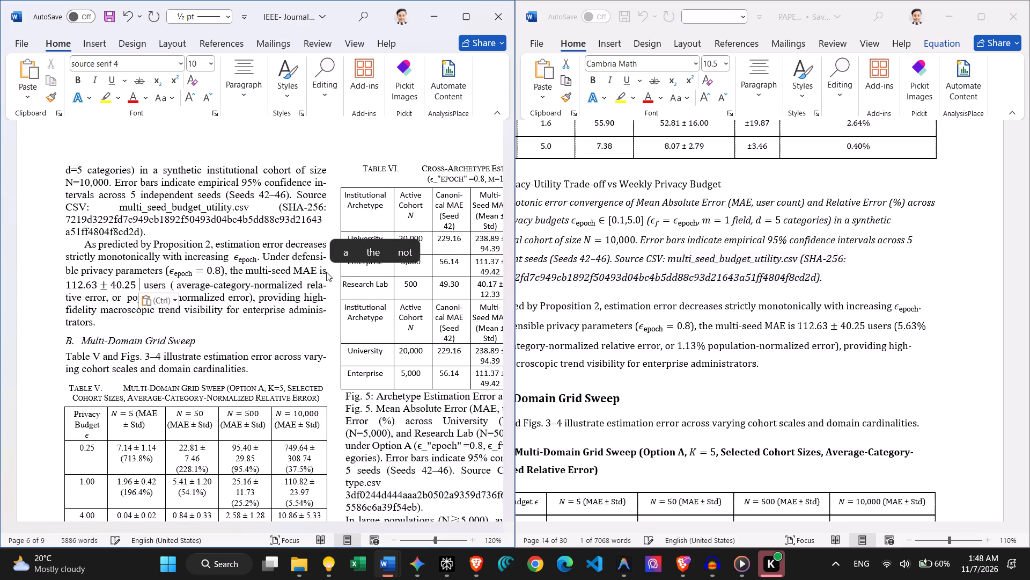
pyautogui.press('BackSpace')
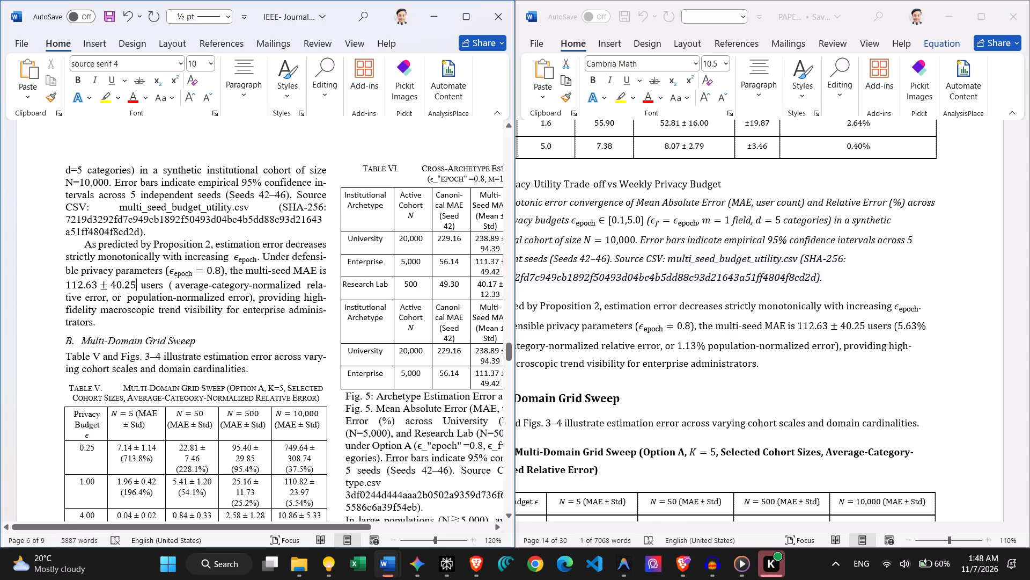
# Remove the stray space between the opening parenthesis and "average-category-normalized" in the IEEE paragraph.
pyautogui.click(175, 284)
pyautogui.press('BackSpace')
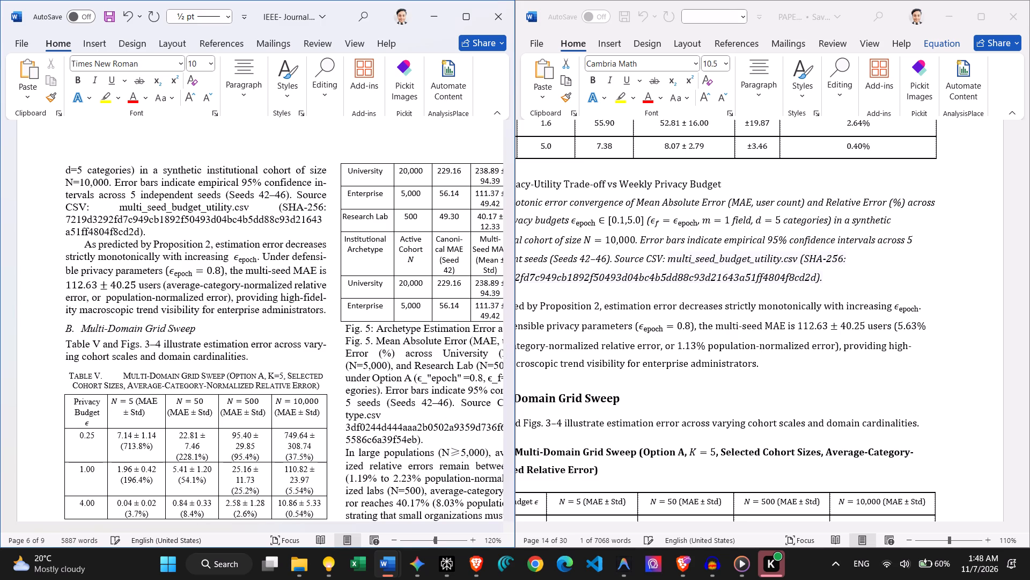
# Copy "1.13%" from the source paragraph and insert it between "or" and "population-normalized error" in the IEEE paragraph.
pyautogui.hscroll(1, 663, 365)
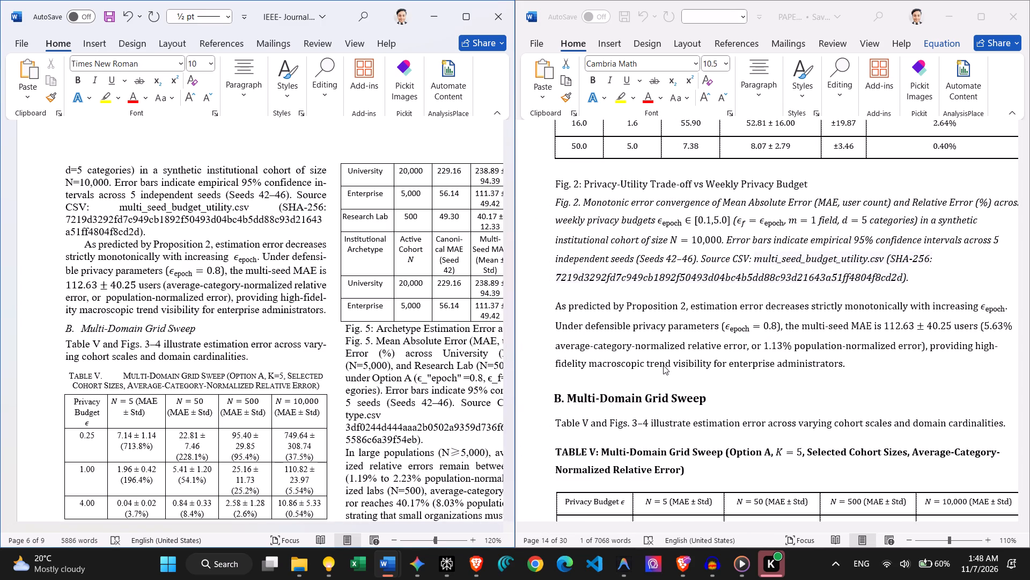
pyautogui.click(792, 345)
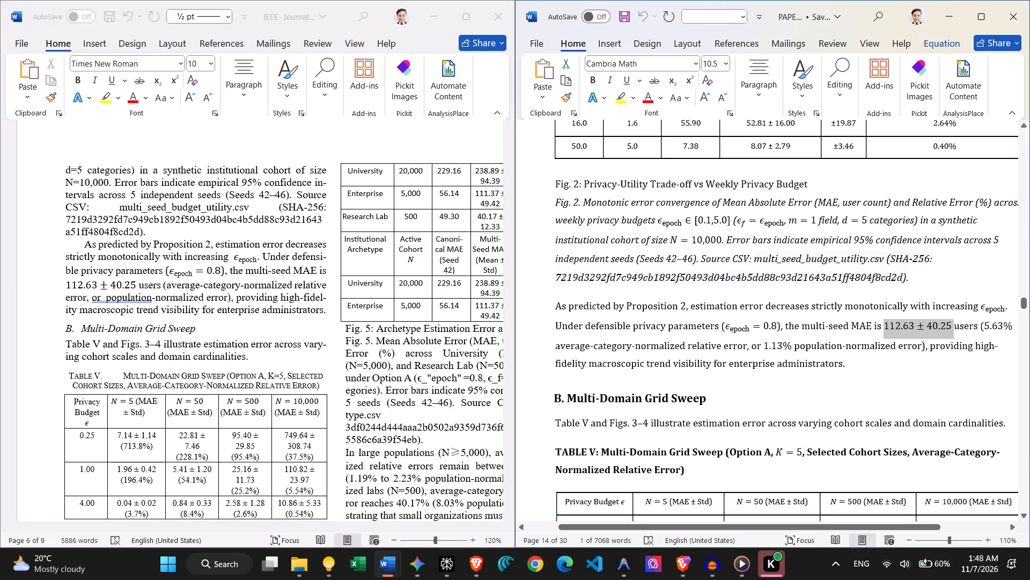
pyautogui.moveTo(792, 345); pyautogui.dragTo(761, 349)
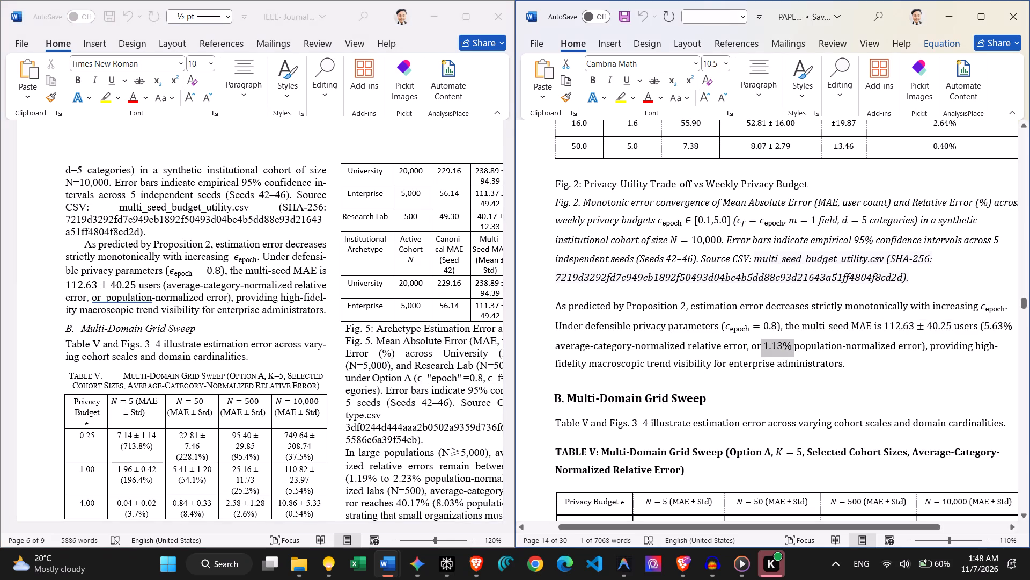
pyautogui.moveTo(761, 349); pyautogui.dragTo(764, 352)
pyautogui.hotkey('ctrl', 'c')
pyautogui.click(108, 296)
pyautogui.click(104, 296)
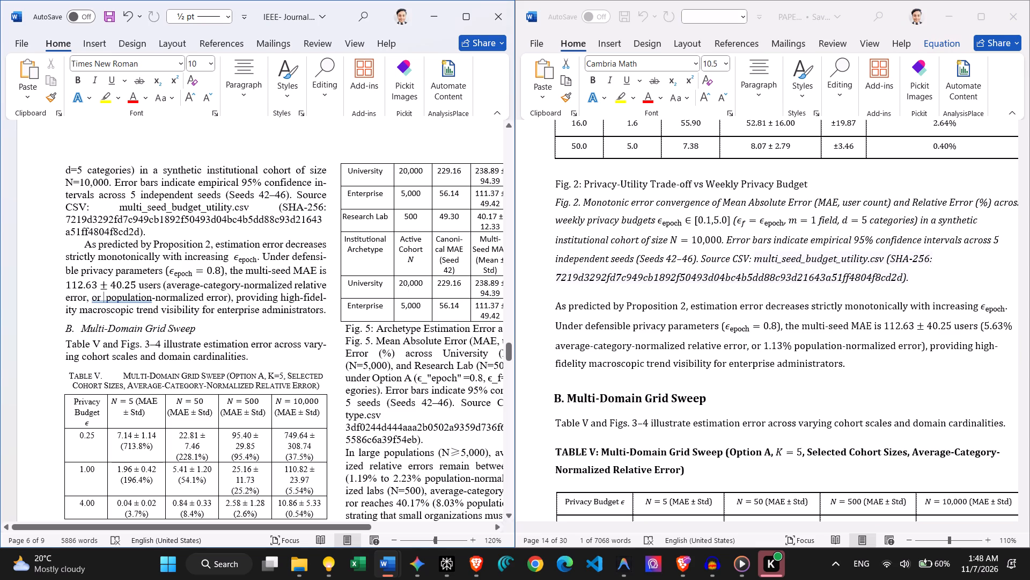
pyautogui.hotkey('ctrl', 'v')
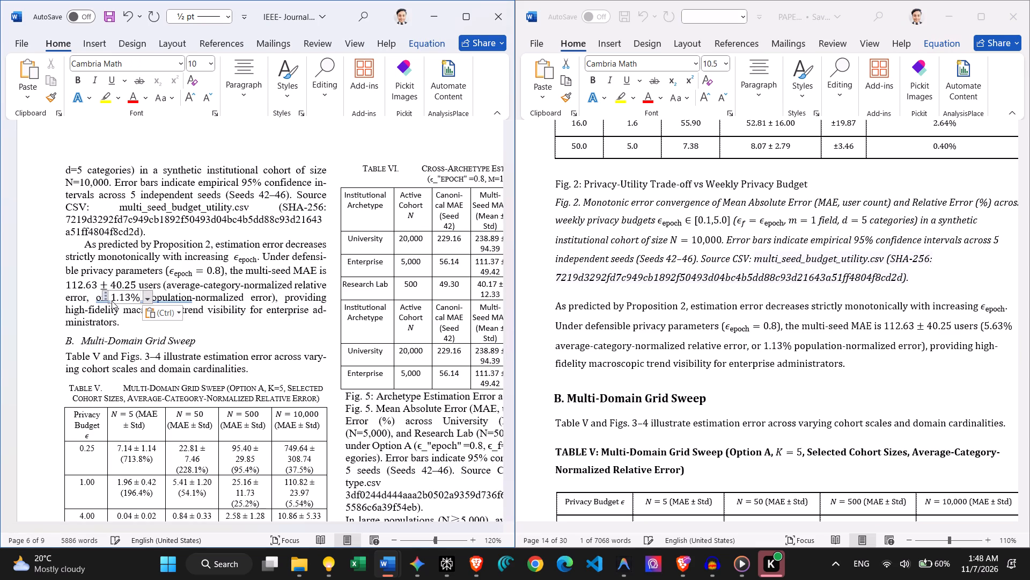
pyautogui.click(208, 359)
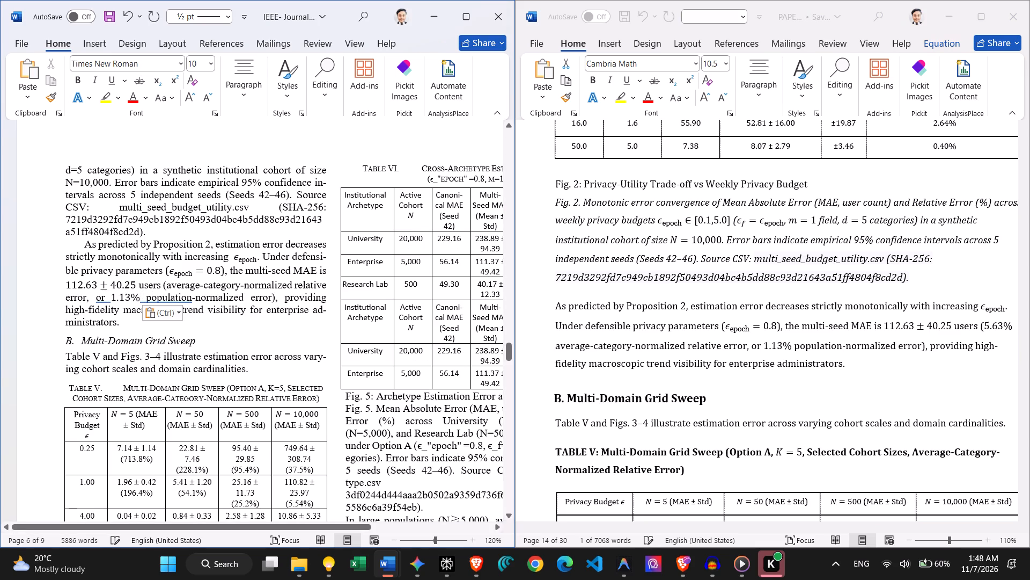
pyautogui.press('Down')
# Delete the extra space after "1.13%" and re-enter the single space before it in the IEEE paragraph.
pyautogui.click(144, 292)
pyautogui.press('BackSpace')
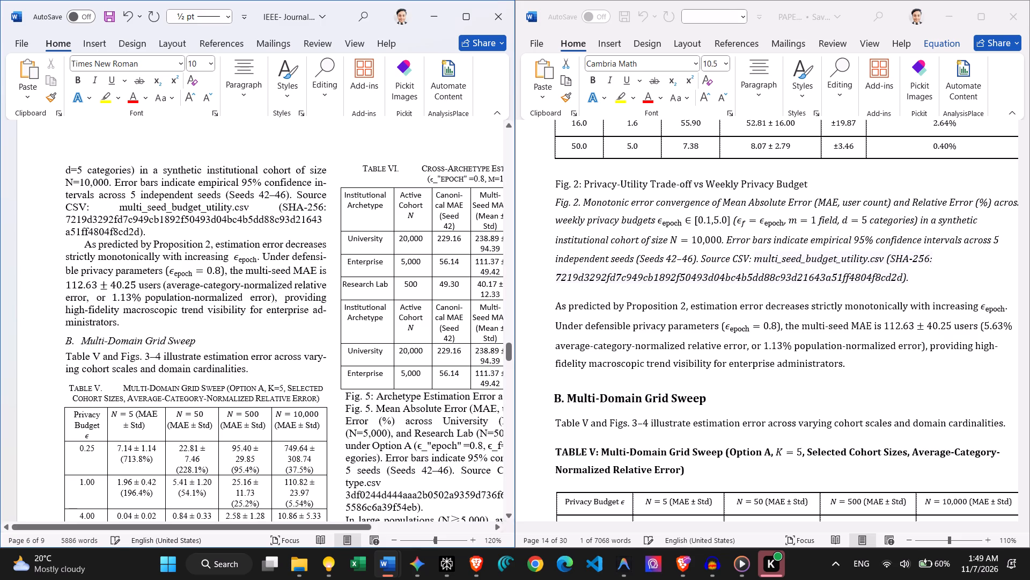
pyautogui.click(112, 305)
pyautogui.press('Up')
pyautogui.press('BackSpace')
pyautogui.press('space')
# Replace the plain-text cohort-size range in the IEEE Fig. 3 caption with "N ∈ [5,10000]" copied from the source caption, removing the extra space after it.
pyautogui.scroll(-1, 615, 344)
pyautogui.scroll(-1, 268, 356)
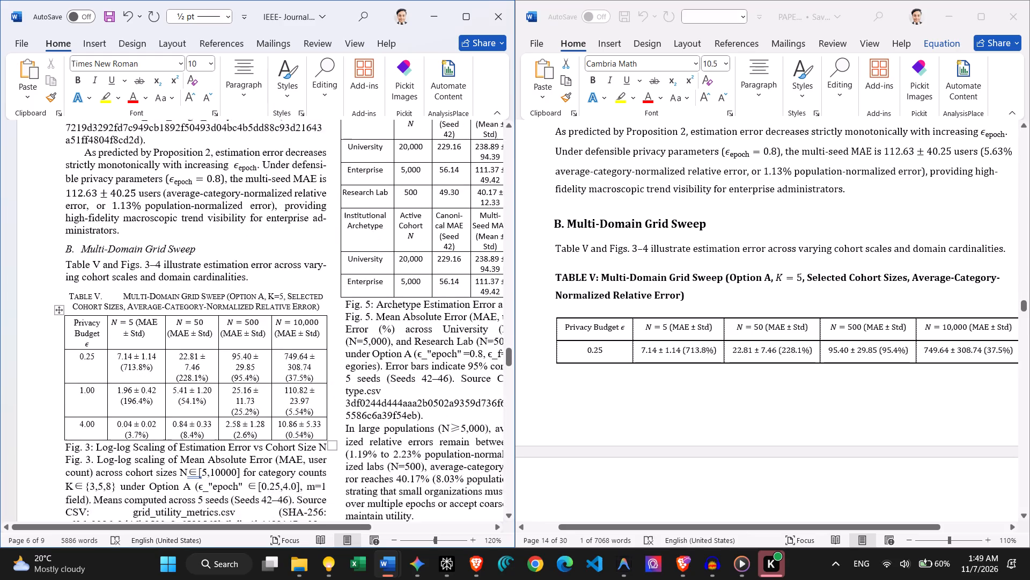
pyautogui.scroll(-2, 268, 356)
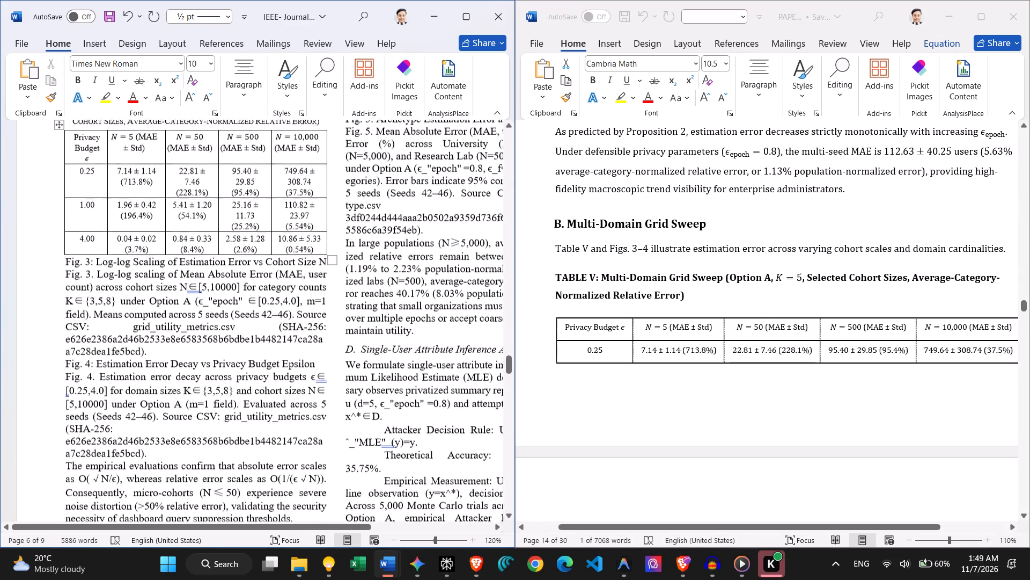
pyautogui.scroll(1, 268, 356)
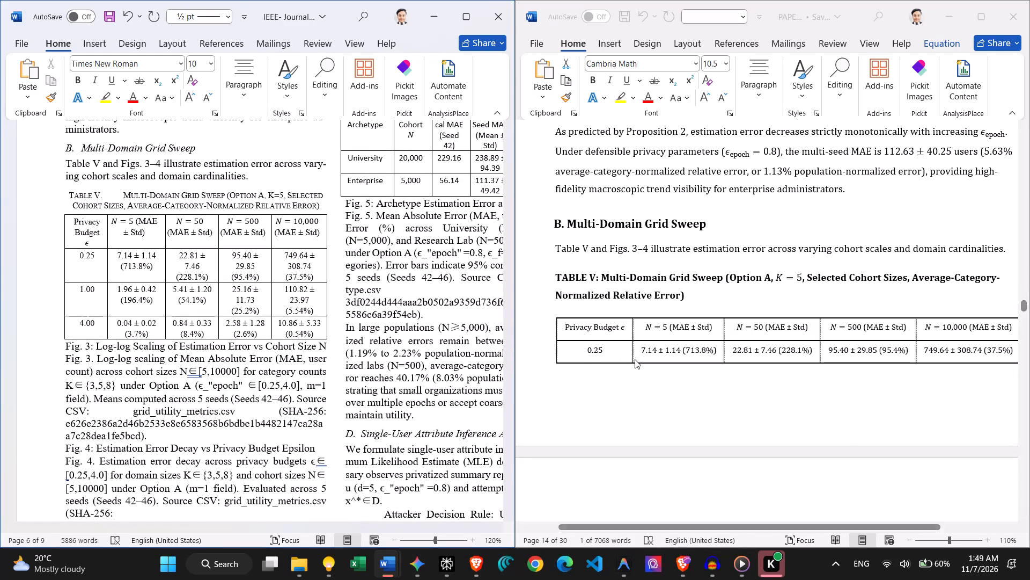
pyautogui.scroll(-1, 635, 359)
pyautogui.hscroll(-1, 635, 359)
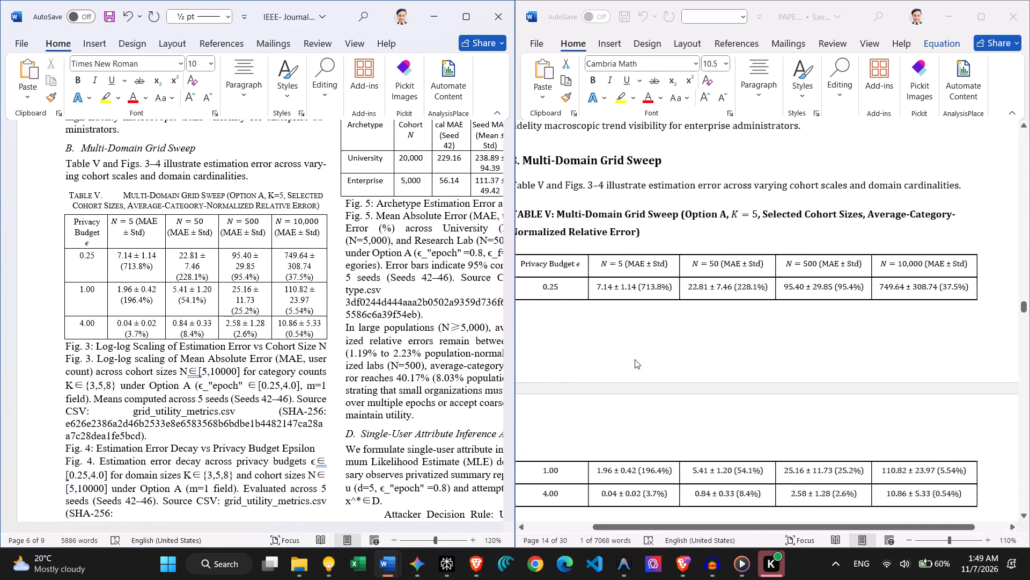
pyautogui.scroll(-2, 635, 359)
pyautogui.hscroll(1, 635, 359)
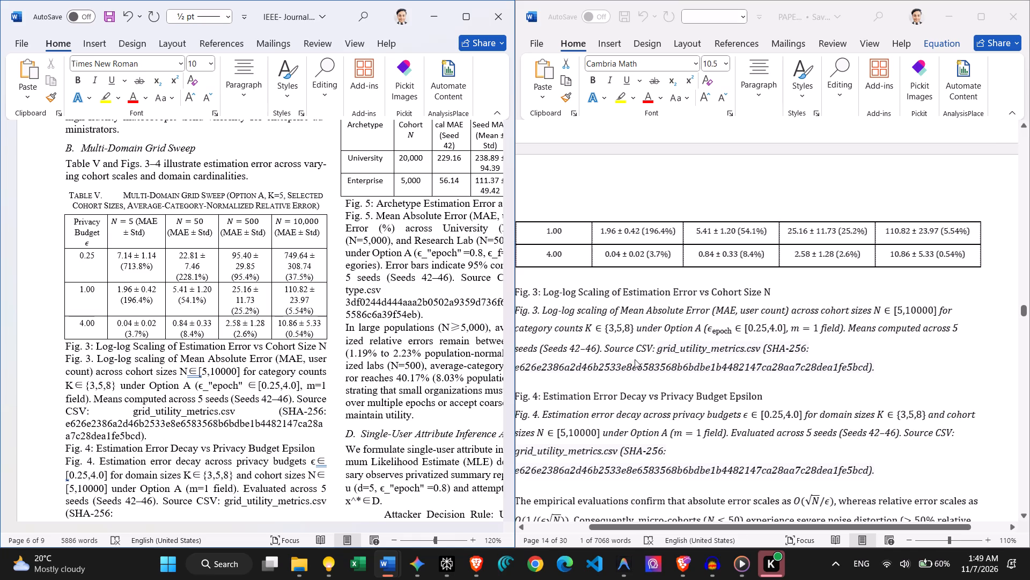
pyautogui.hscroll(1, 635, 359)
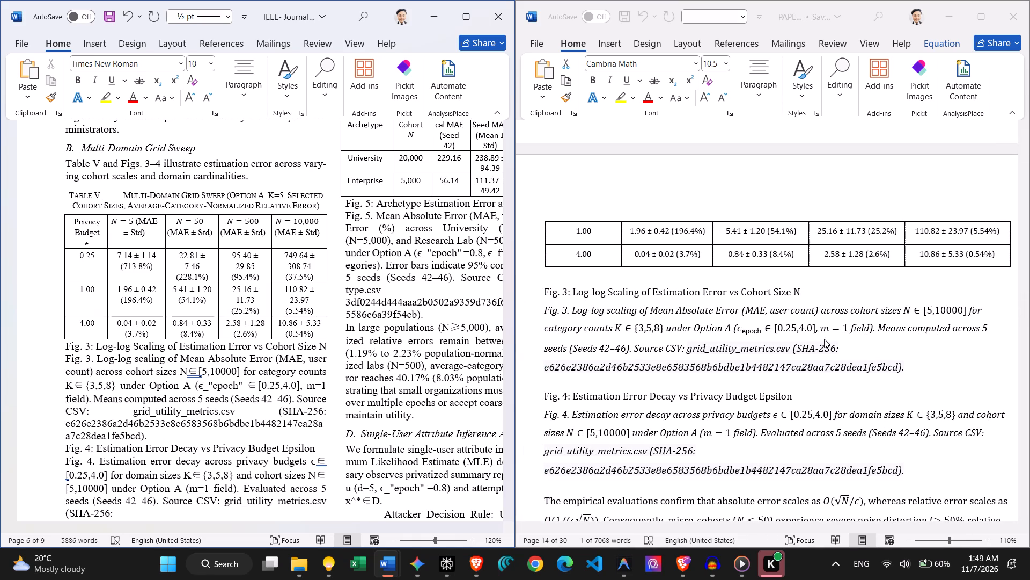
pyautogui.click(967, 312)
pyautogui.moveTo(967, 314); pyautogui.dragTo(911, 315)
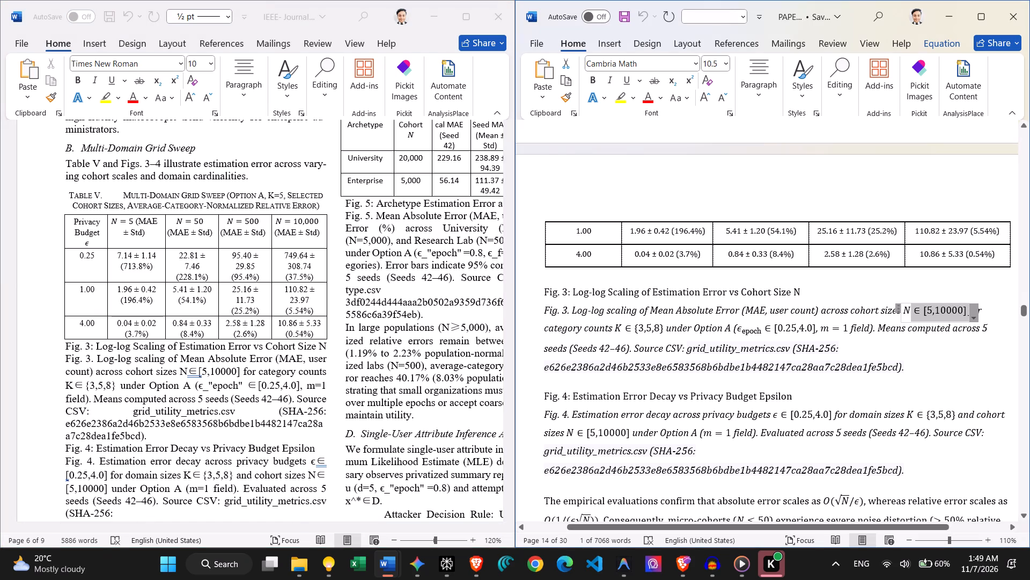
pyautogui.moveTo(911, 315); pyautogui.dragTo(902, 316)
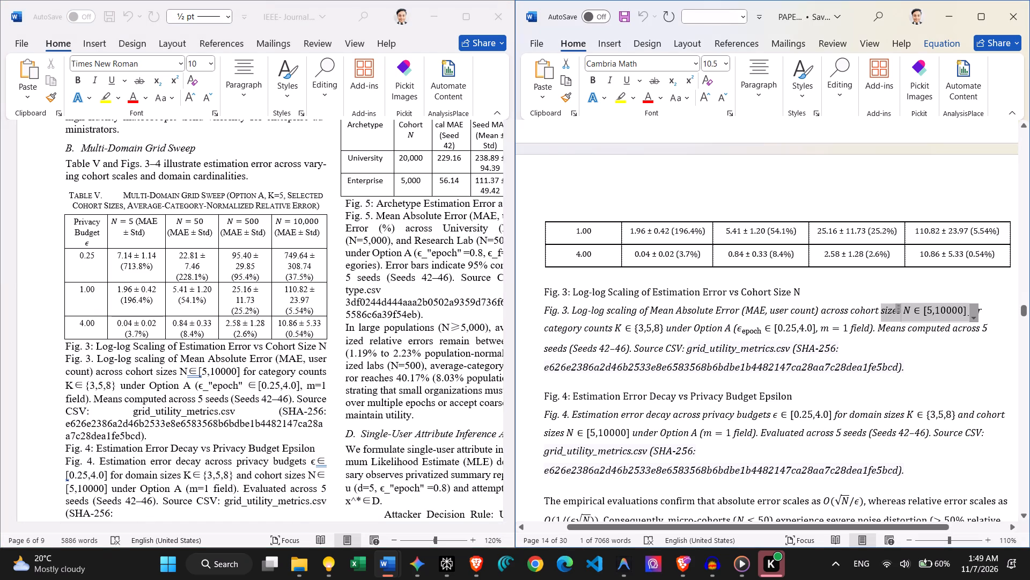
pyautogui.moveTo(902, 316); pyautogui.dragTo(904, 310)
pyautogui.hotkey('ctrl', 'c')
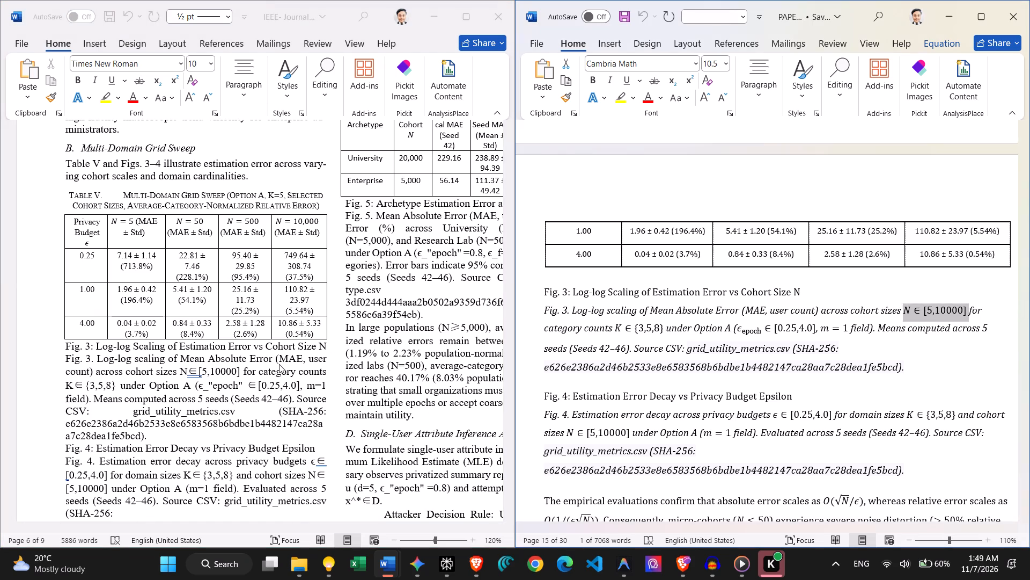
pyautogui.click(279, 364)
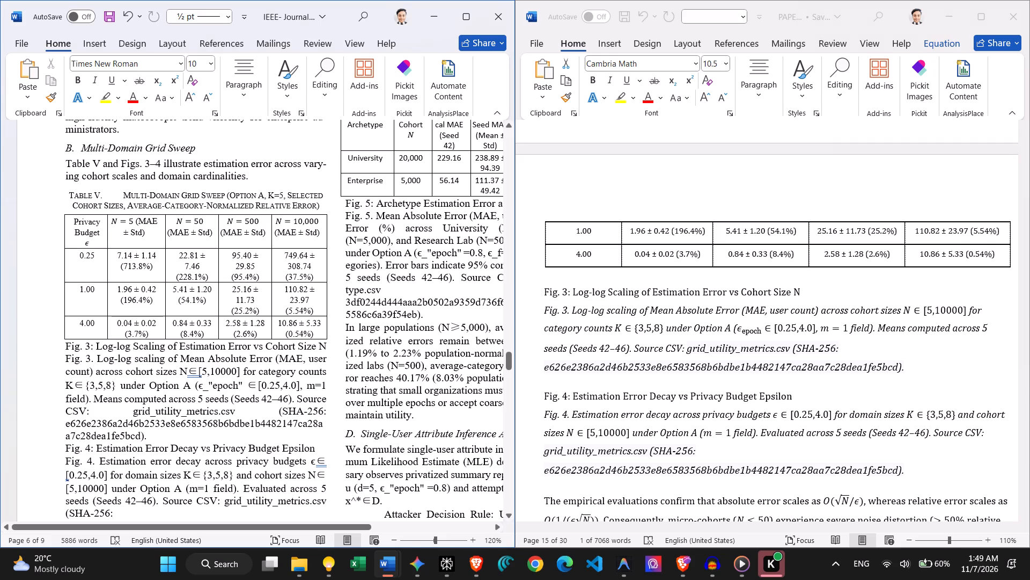
pyautogui.moveTo(240, 373); pyautogui.dragTo(186, 374)
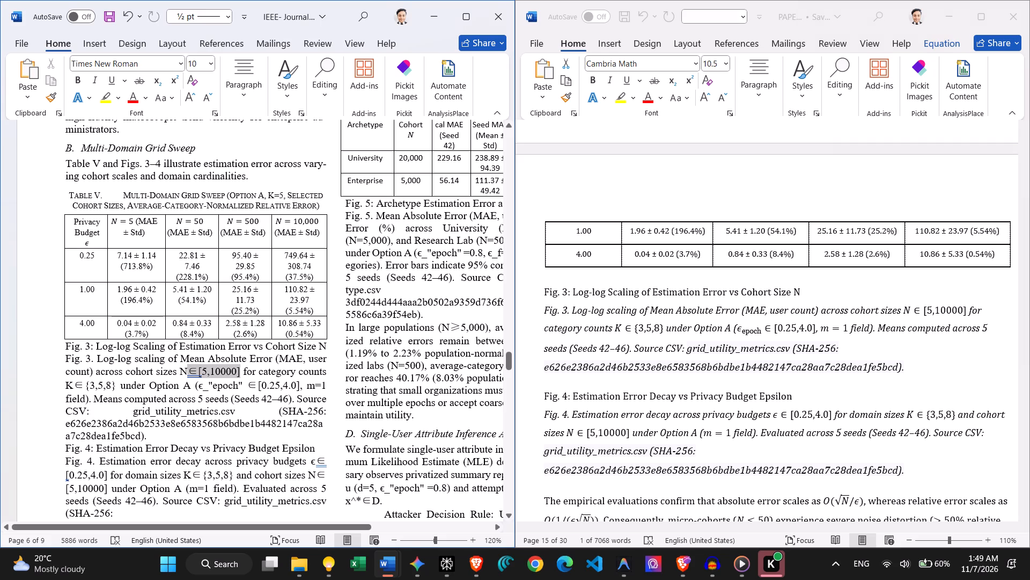
pyautogui.moveTo(186, 374); pyautogui.dragTo(182, 374)
pyautogui.hotkey('ctrl', 'v')
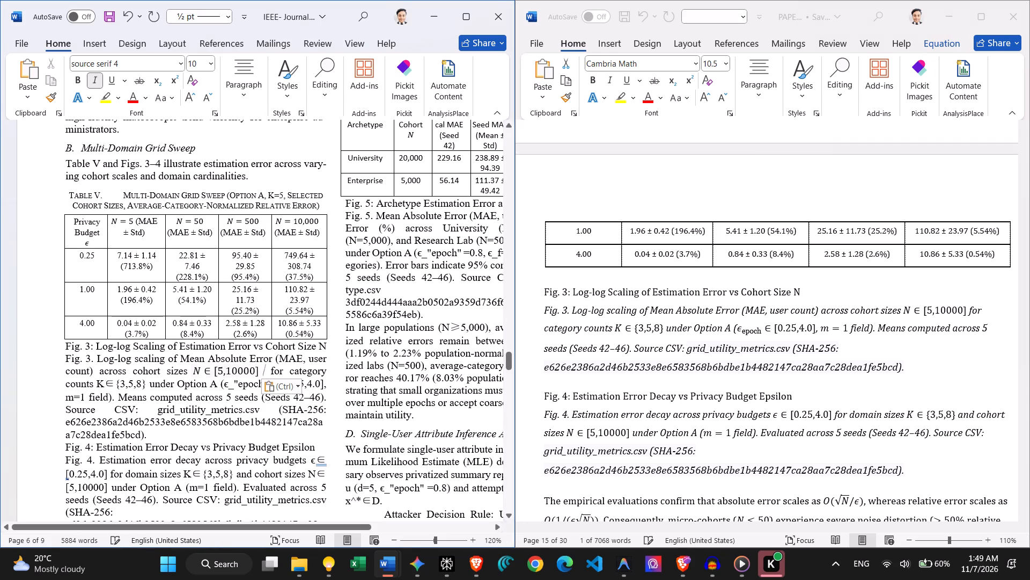
pyautogui.press('BackSpace')
# Replace the plain-text category-count set in the IEEE Fig. 3 caption with the formatted "K ∈ {3,5,8}" copied from the source caption.
pyautogui.click(806, 342)
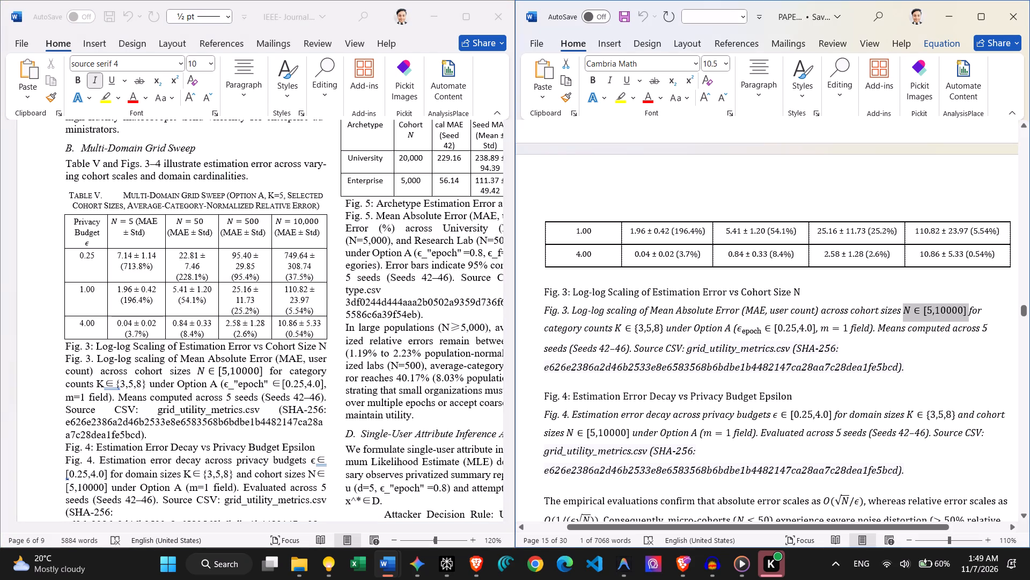
pyautogui.moveTo(873, 334); pyautogui.dragTo(861, 334)
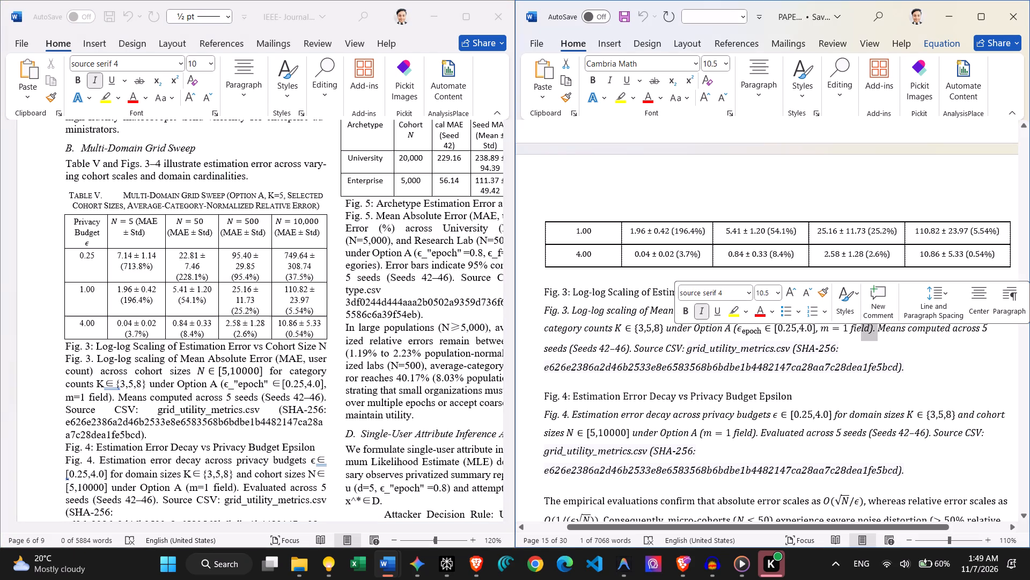
pyautogui.click(851, 335)
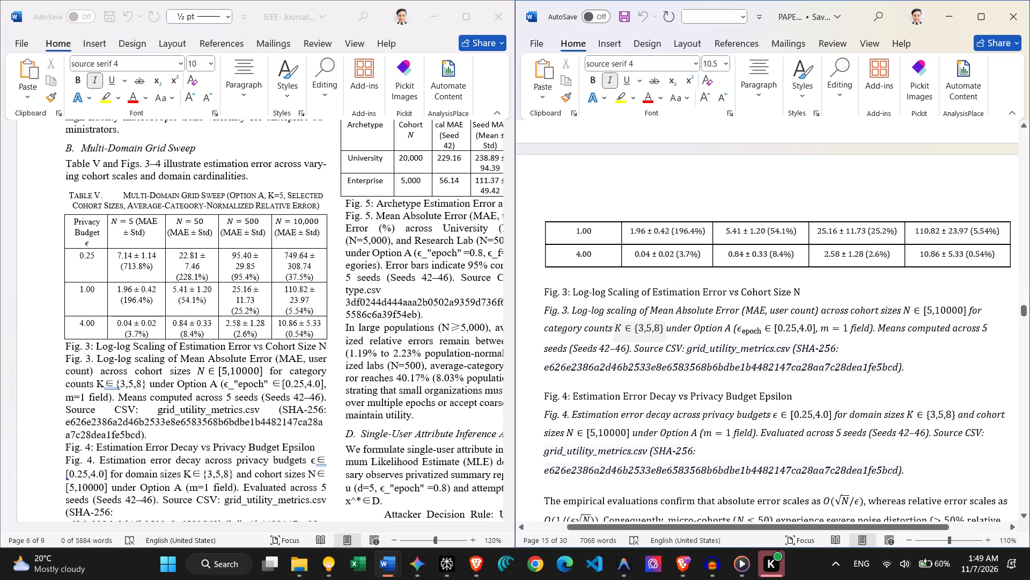
pyautogui.moveTo(666, 333); pyautogui.dragTo(617, 335)
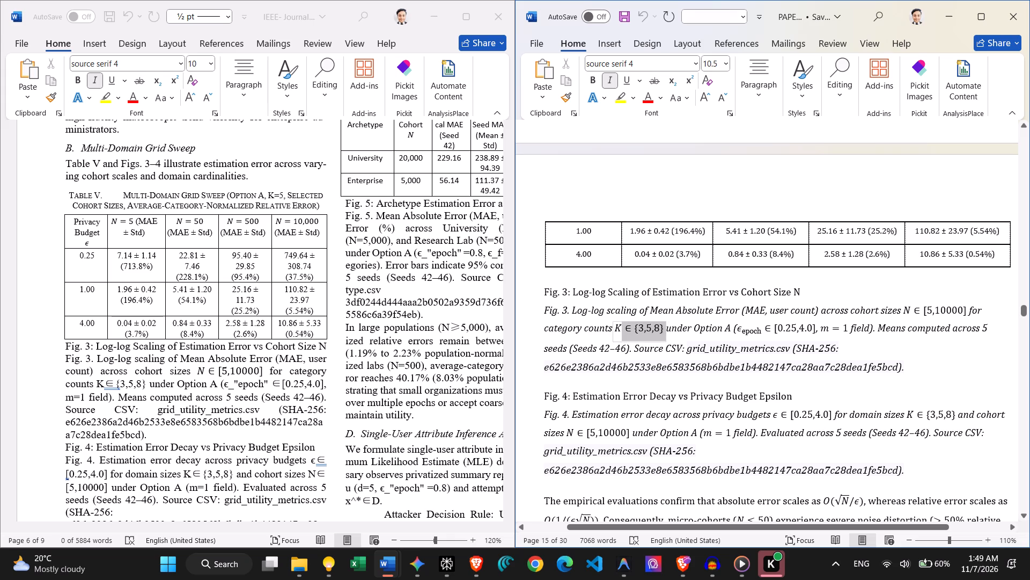
pyautogui.moveTo(617, 335); pyautogui.dragTo(616, 334)
pyautogui.moveTo(616, 334); pyautogui.dragTo(615, 331)
pyautogui.hotkey('ctrl', 'c')
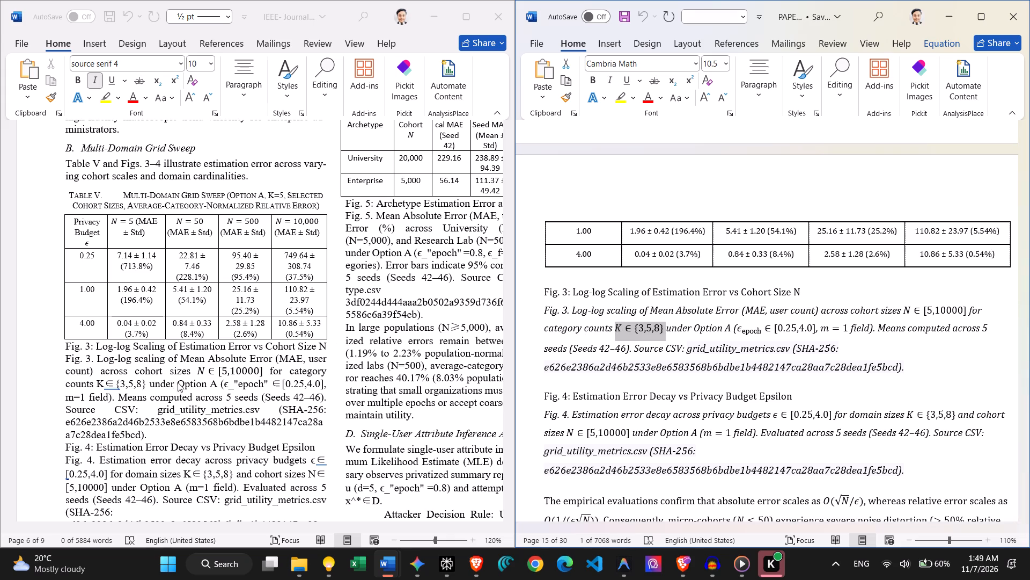
pyautogui.click(144, 381)
pyautogui.moveTo(144, 387); pyautogui.dragTo(110, 386)
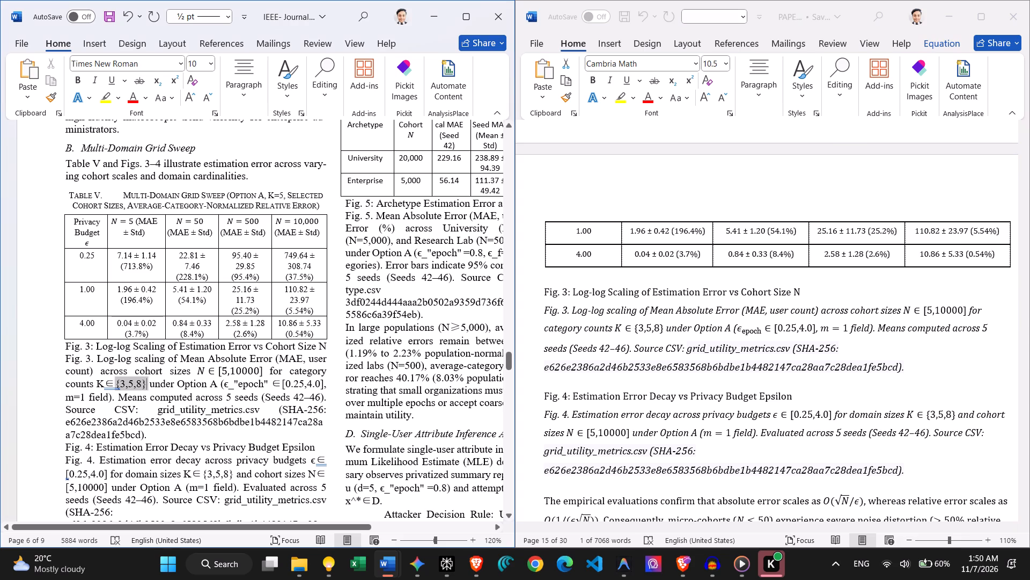
pyautogui.moveTo(110, 386); pyautogui.dragTo(99, 386)
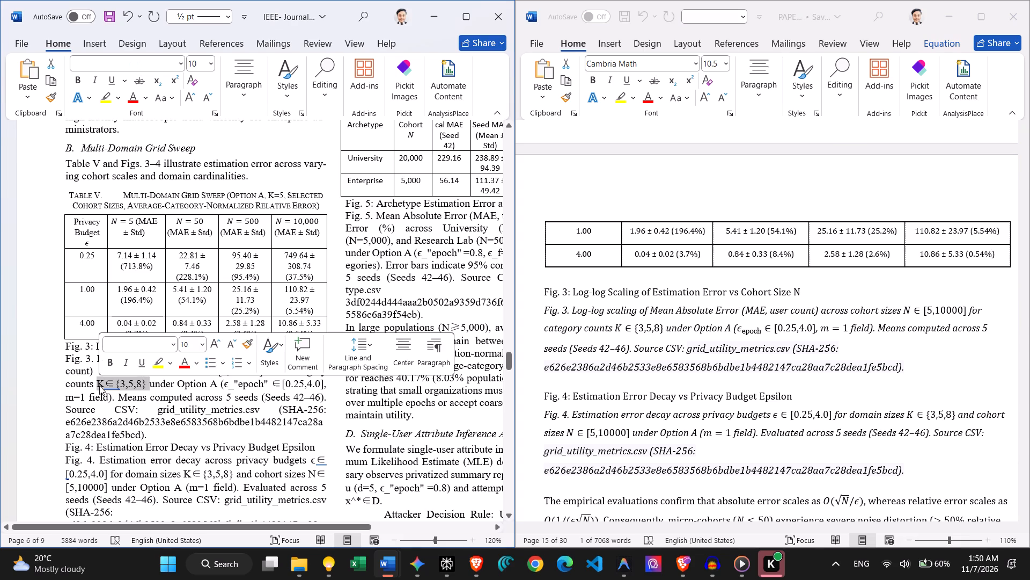
pyautogui.hotkey('ctrl', 'v')
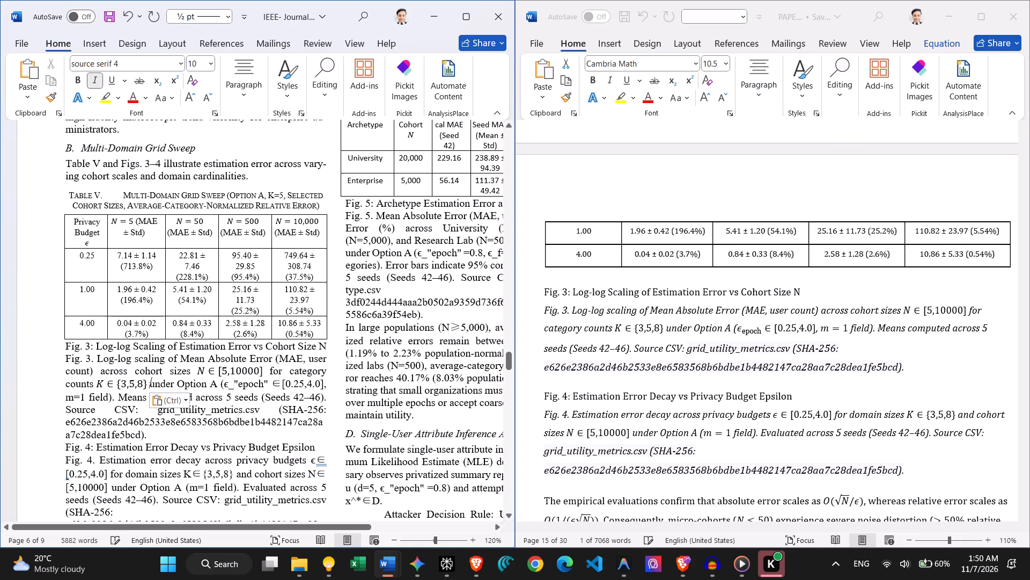
# Replace the plain-text parameters after "Option A" in the IEEE Fig. 3 caption with "ϵ_epoch ∈ [0.25,4.0], m = 1" copied from the source caption.
pyautogui.click(727, 341)
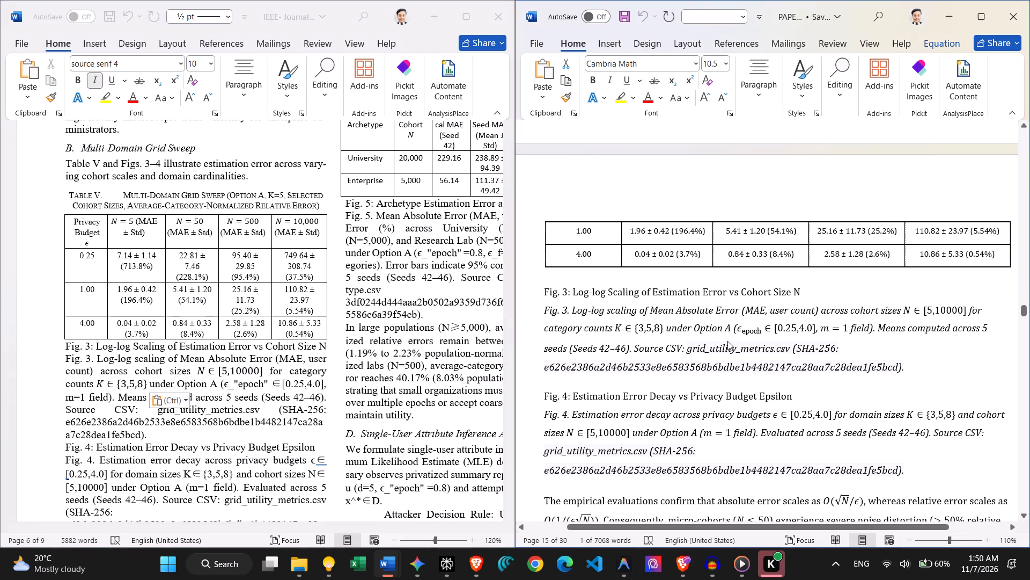
pyautogui.moveTo(733, 334); pyautogui.dragTo(783, 334)
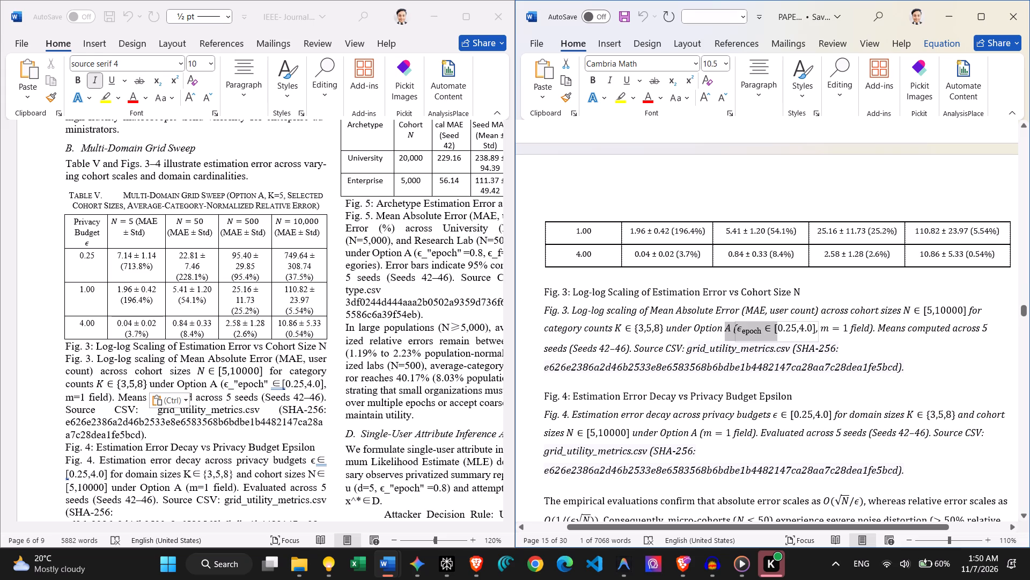
pyautogui.moveTo(783, 334); pyautogui.dragTo(786, 334)
pyautogui.click(911, 355)
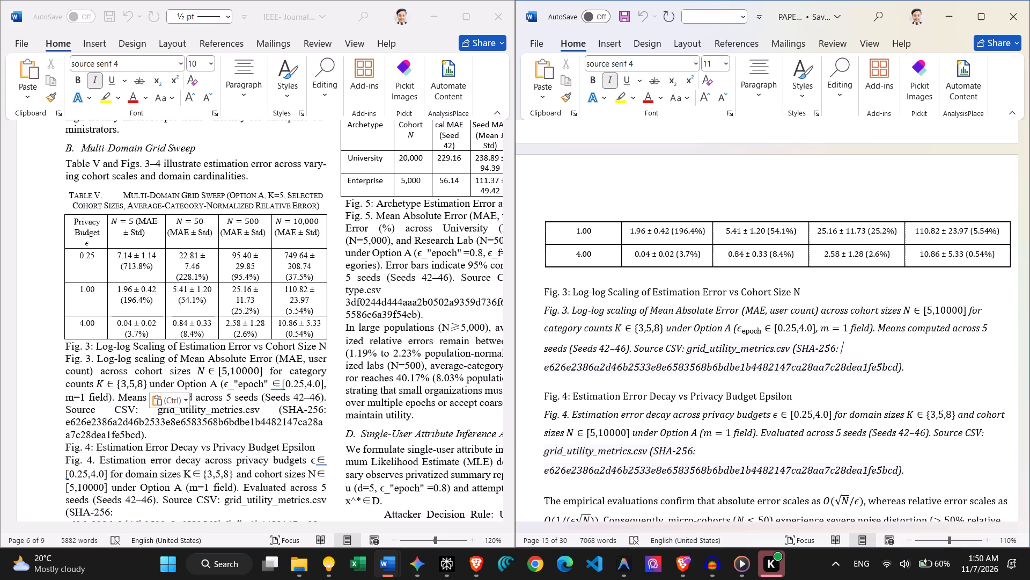
pyautogui.moveTo(849, 333); pyautogui.dragTo(803, 334)
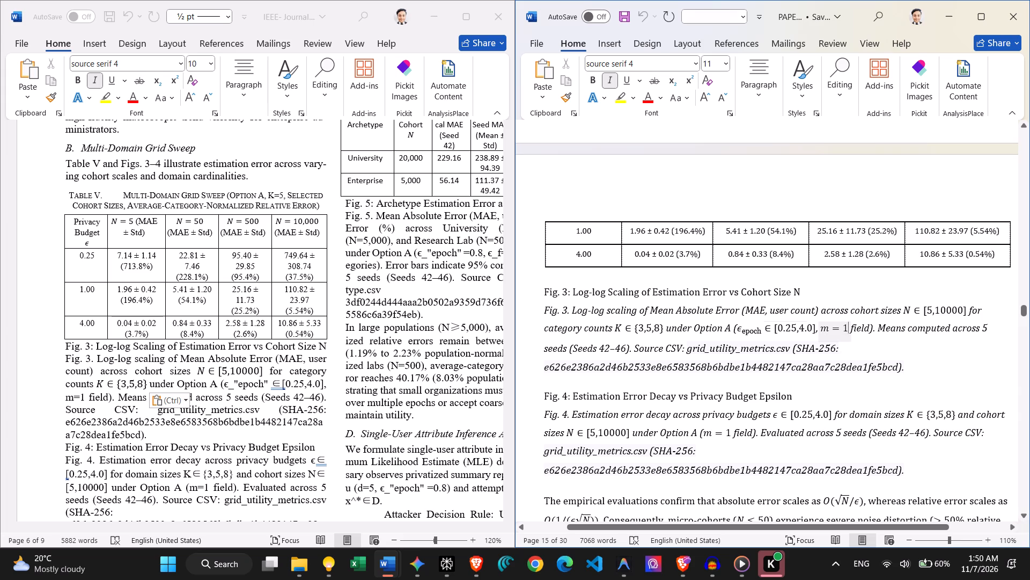
pyautogui.moveTo(803, 334); pyautogui.dragTo(738, 334)
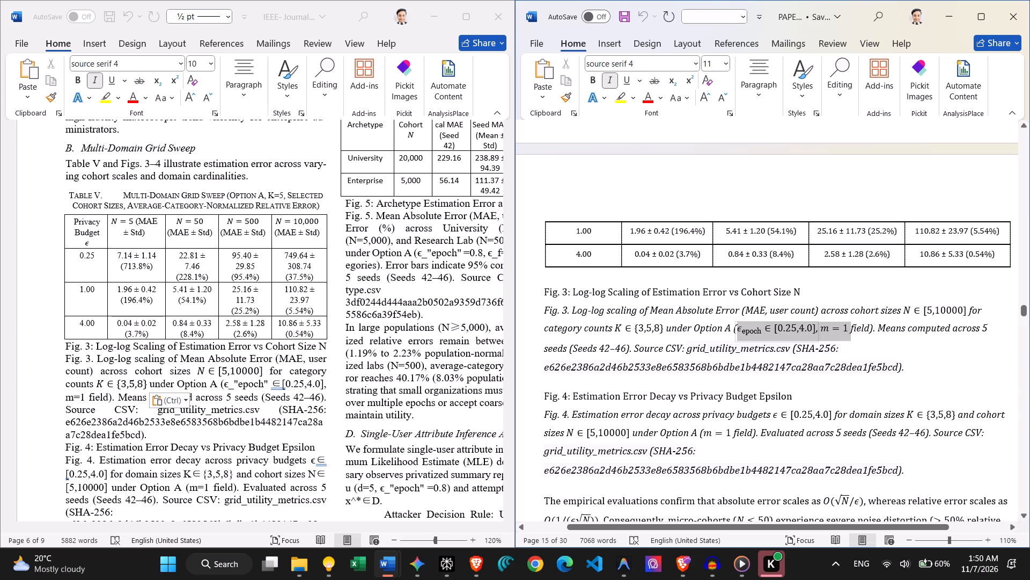
pyautogui.moveTo(738, 334); pyautogui.dragTo(734, 334)
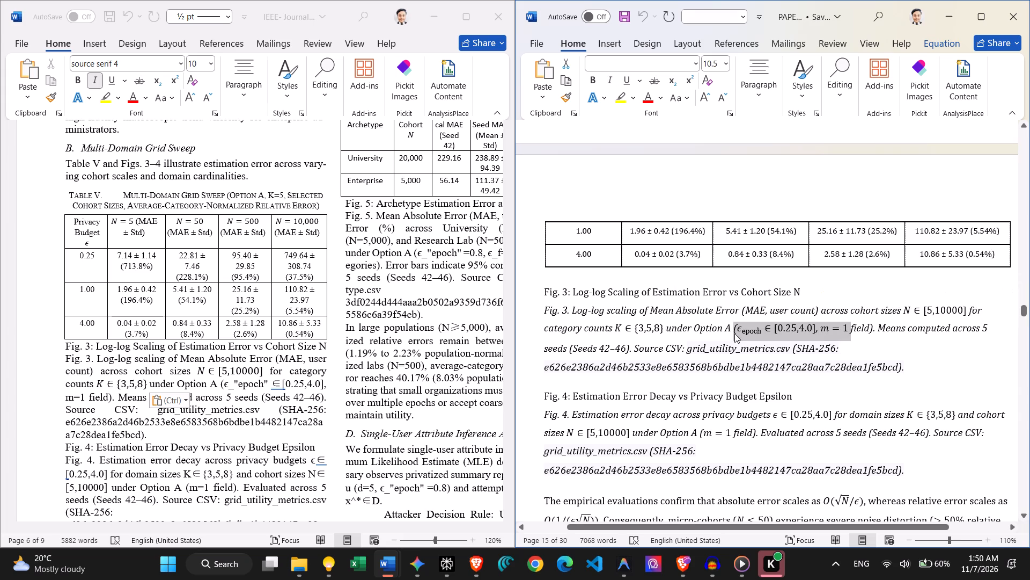
pyautogui.hotkey('ctrl', 'c')
pyautogui.click(234, 402)
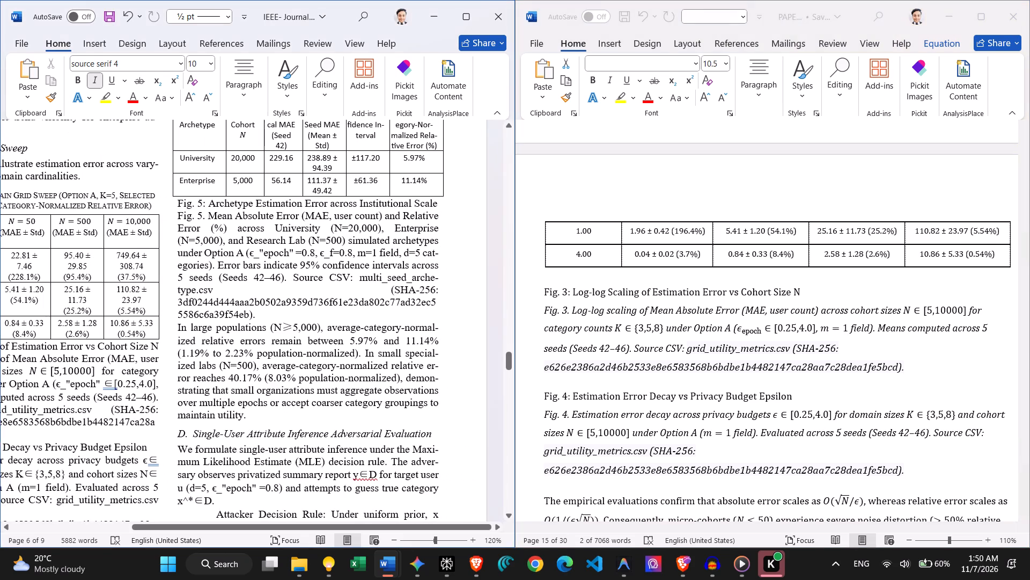
pyautogui.hscroll(1, 83, 383)
pyautogui.click(89, 402)
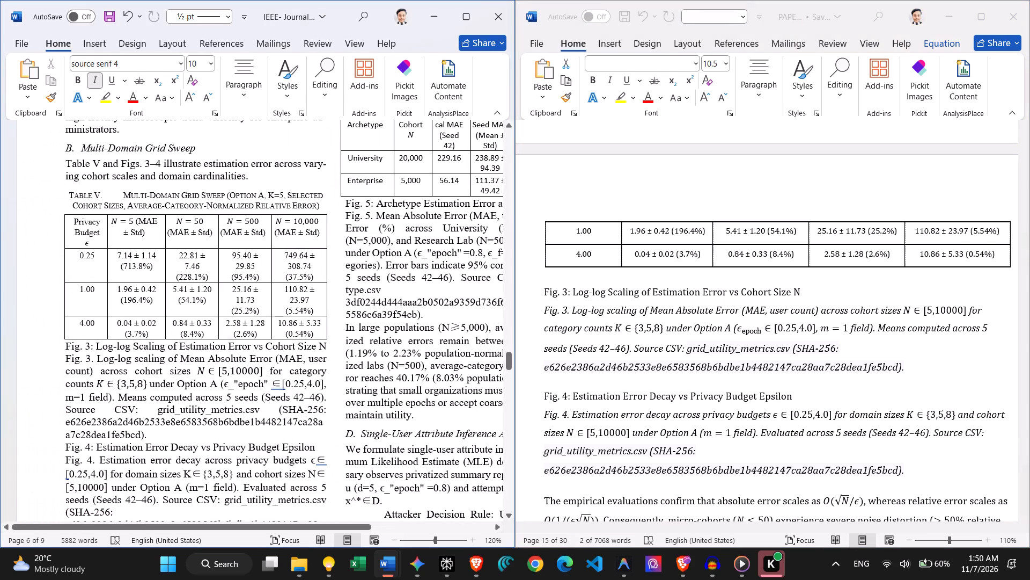
pyautogui.click(86, 402)
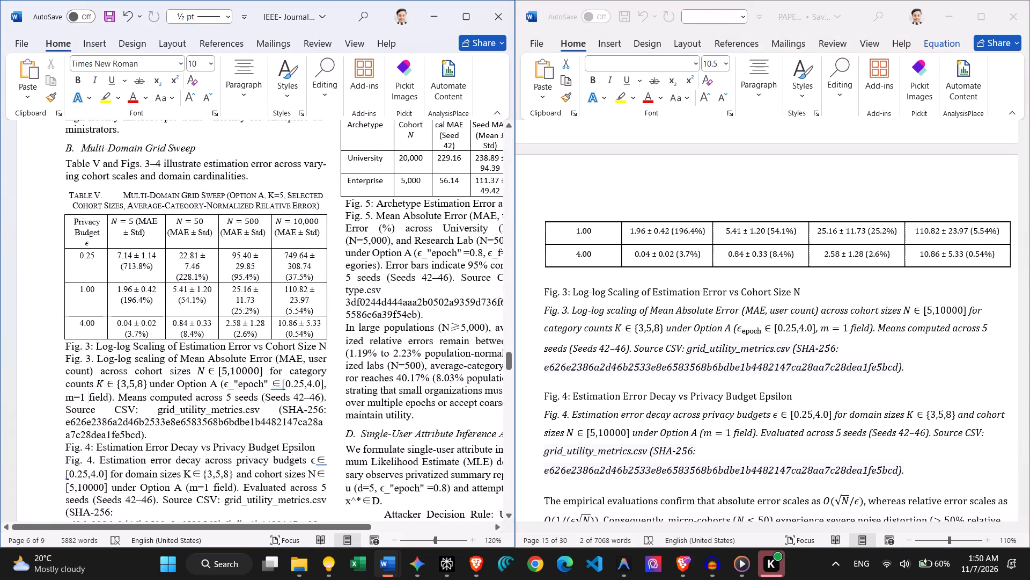
pyautogui.moveTo(84, 400); pyautogui.dragTo(245, 387)
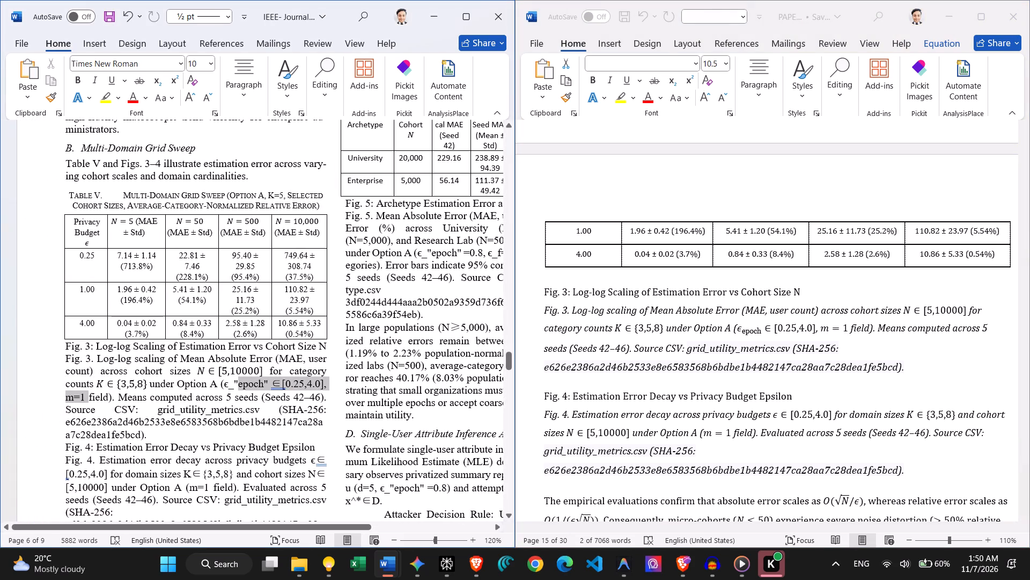
pyautogui.moveTo(245, 387); pyautogui.dragTo(221, 386)
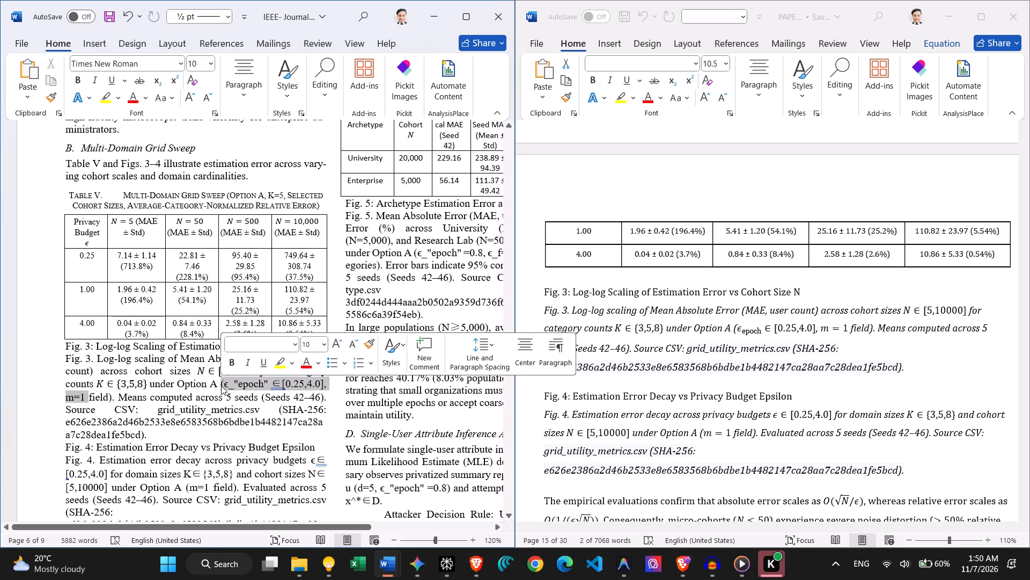
pyautogui.hotkey('ctrl', 'v')
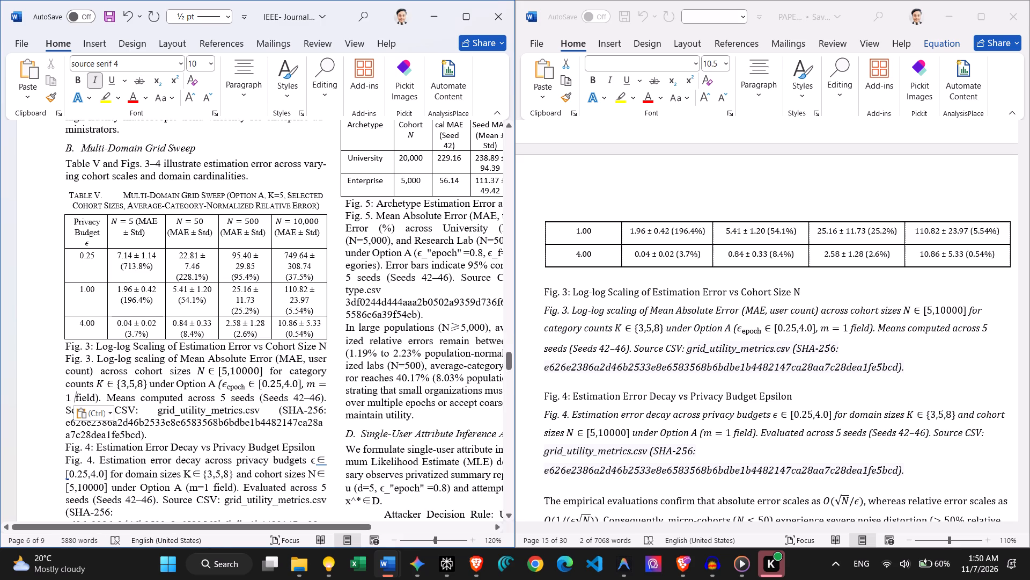
# Replace the plain-text privacy-budget range in the IEEE Fig. 4 caption with the formatted "ϵ ∈ [0.25,4.0]" copied from the source caption.
pyautogui.scroll(-1, 230, 413)
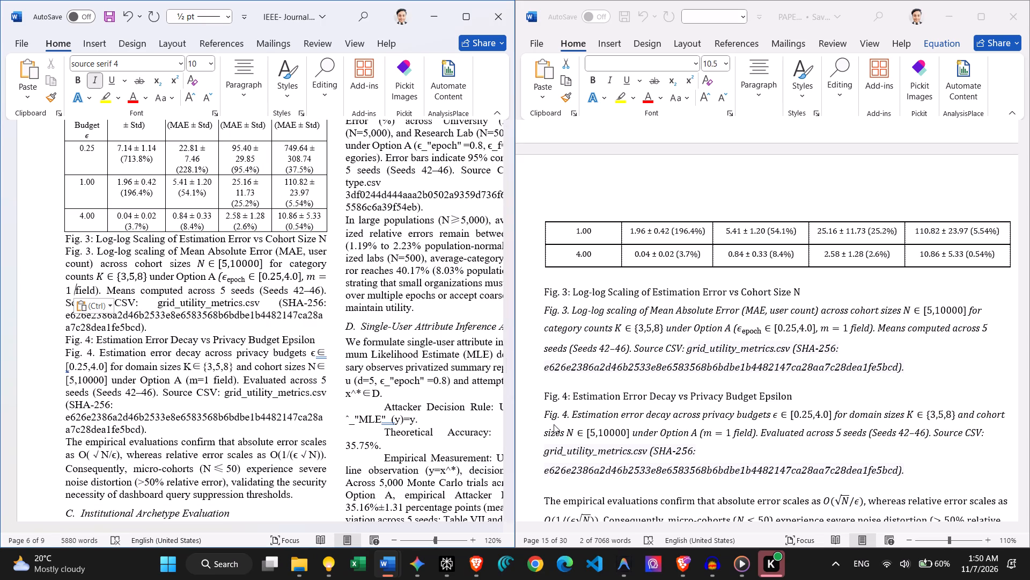
pyautogui.scroll(-1, 752, 408)
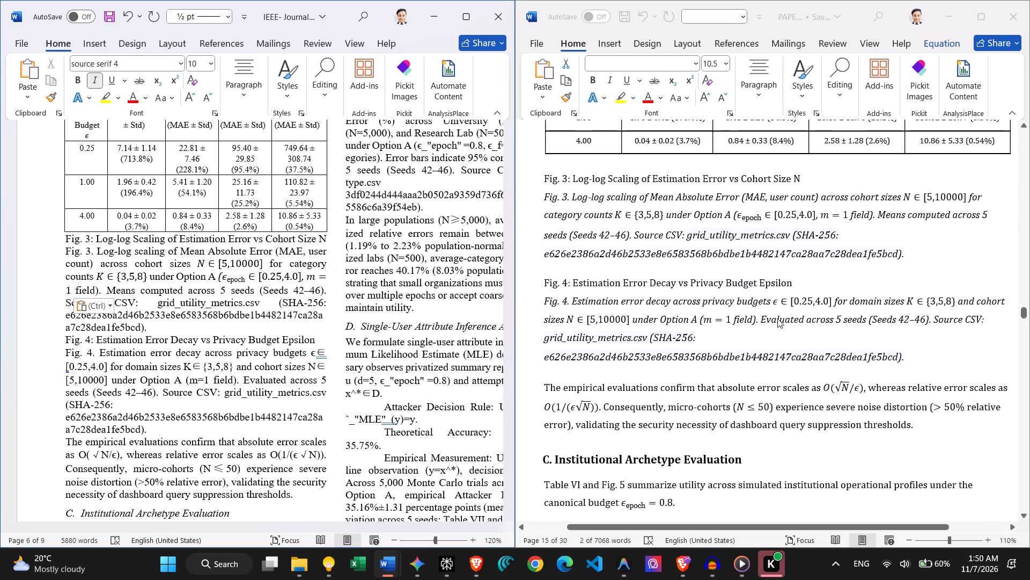
pyautogui.click(829, 309)
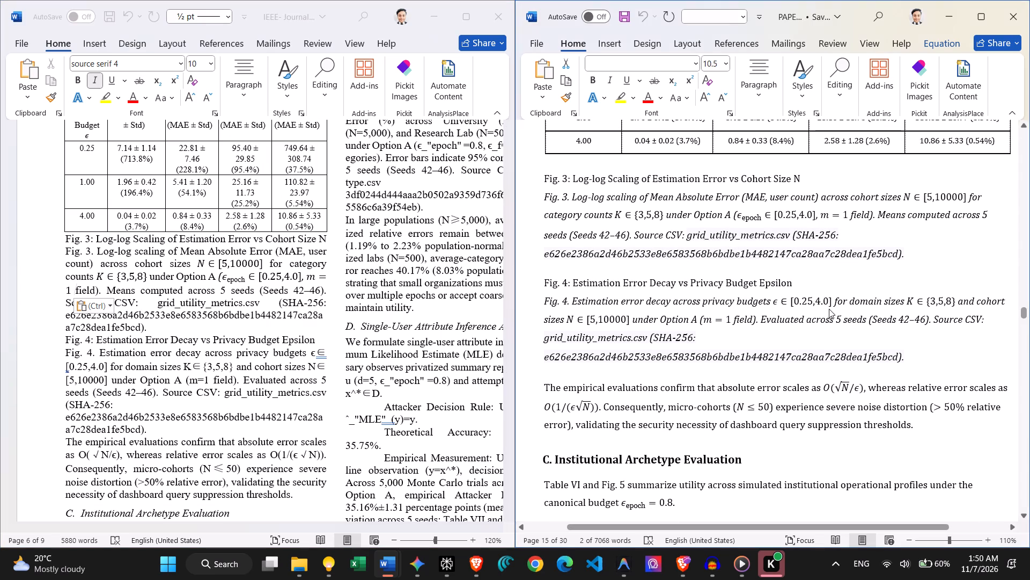
pyautogui.moveTo(833, 305); pyautogui.dragTo(785, 305)
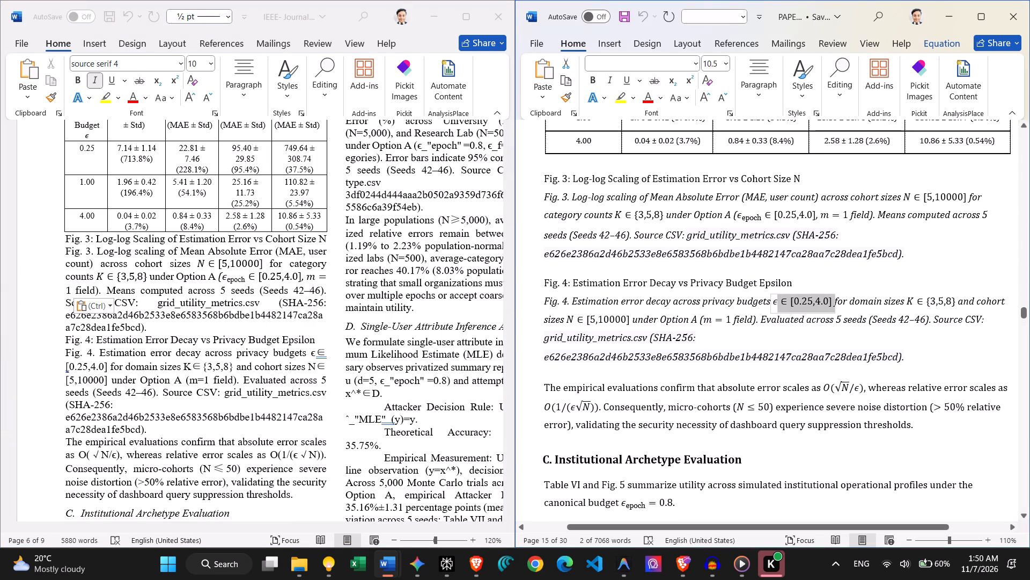
pyautogui.moveTo(785, 305); pyautogui.dragTo(771, 300)
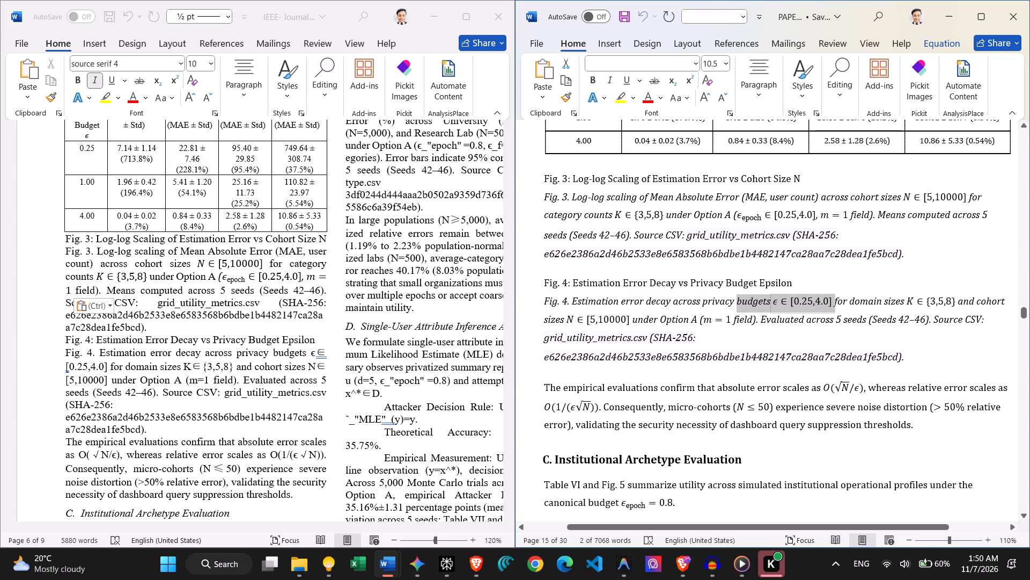
pyautogui.moveTo(771, 300); pyautogui.dragTo(772, 306)
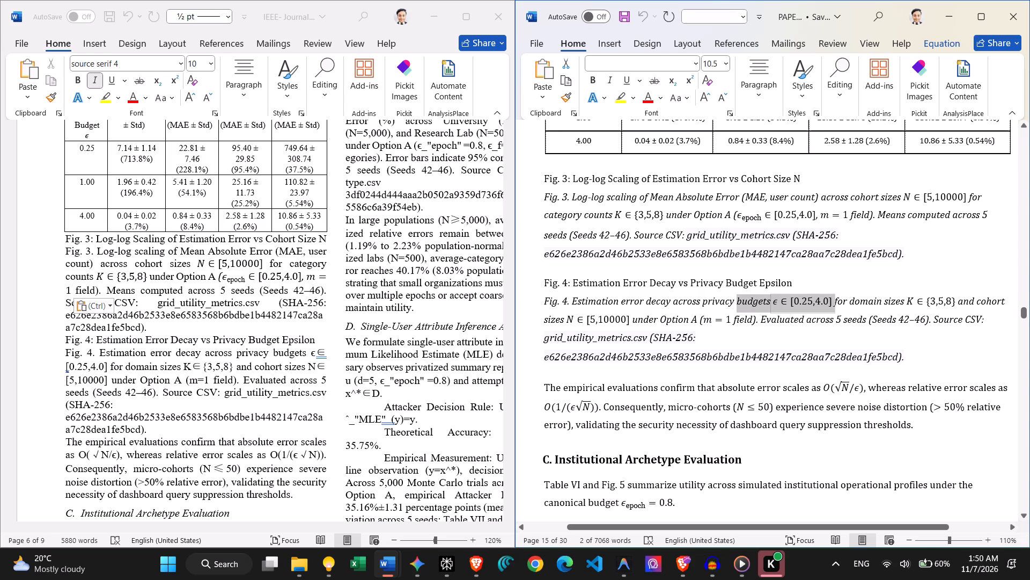
pyautogui.moveTo(772, 306); pyautogui.dragTo(774, 308)
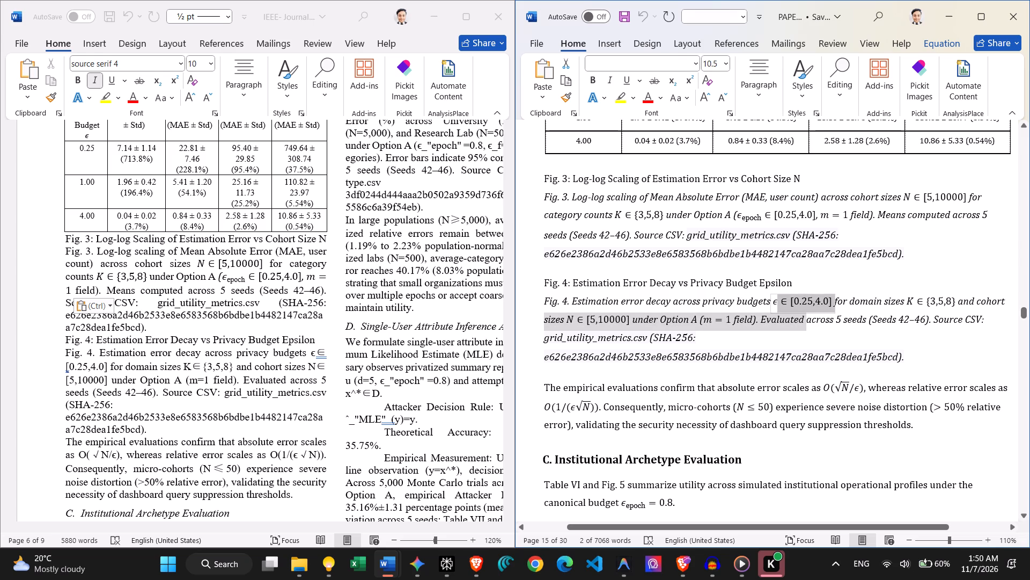
pyautogui.moveTo(774, 308); pyautogui.dragTo(773, 304)
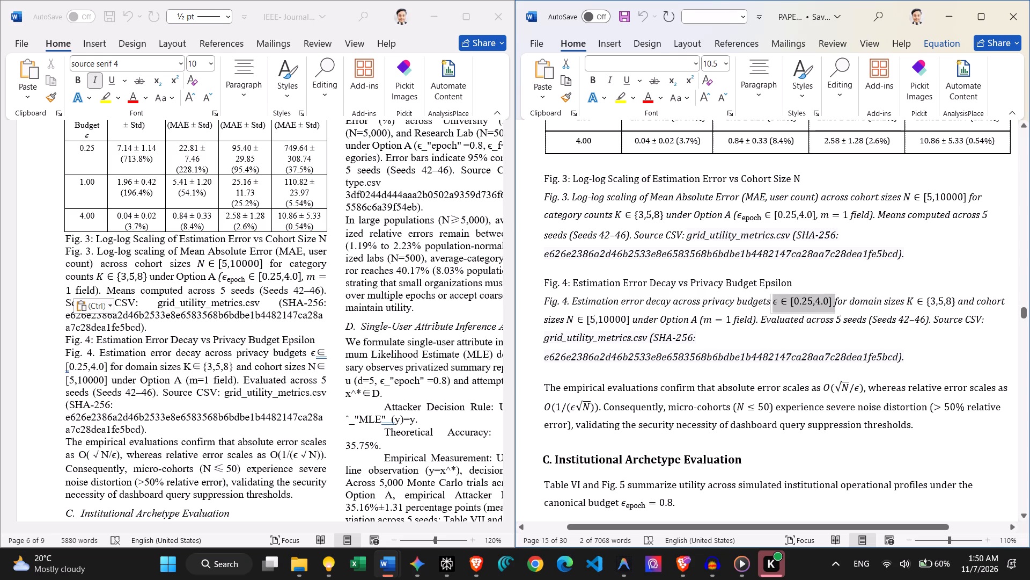
pyautogui.hotkey('ctrl', 'c')
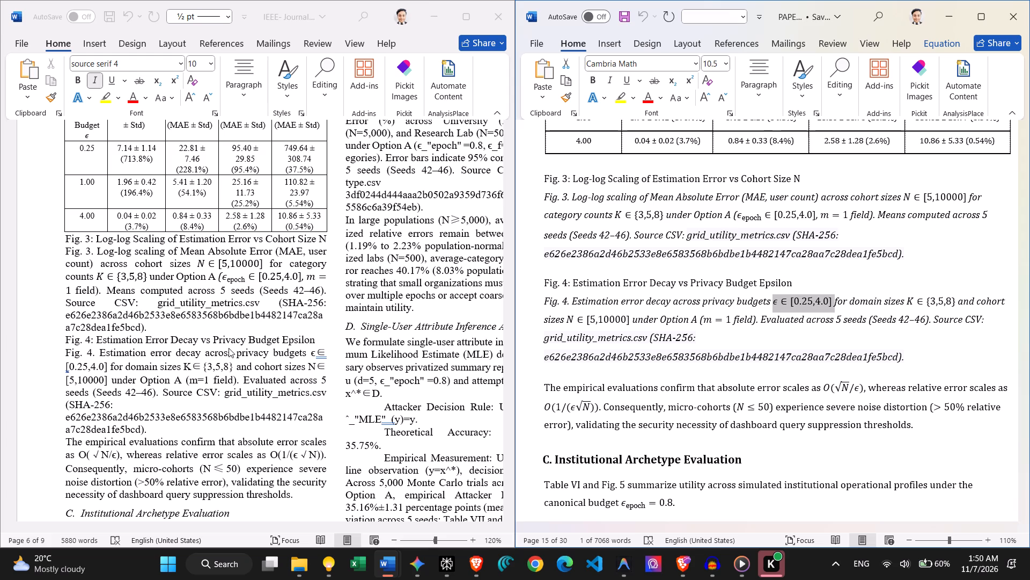
pyautogui.click(229, 348)
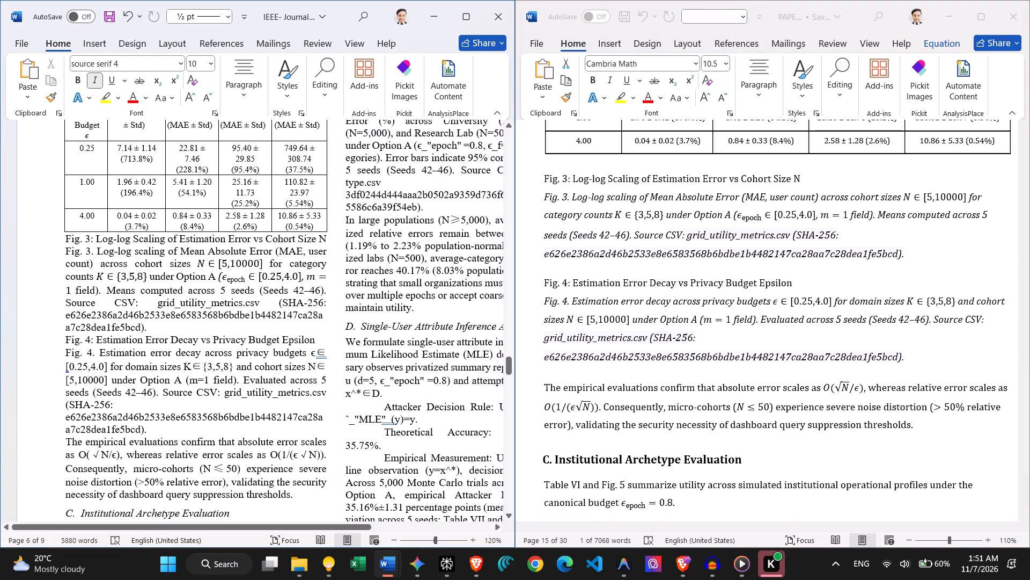
pyautogui.moveTo(310, 354); pyautogui.dragTo(111, 366)
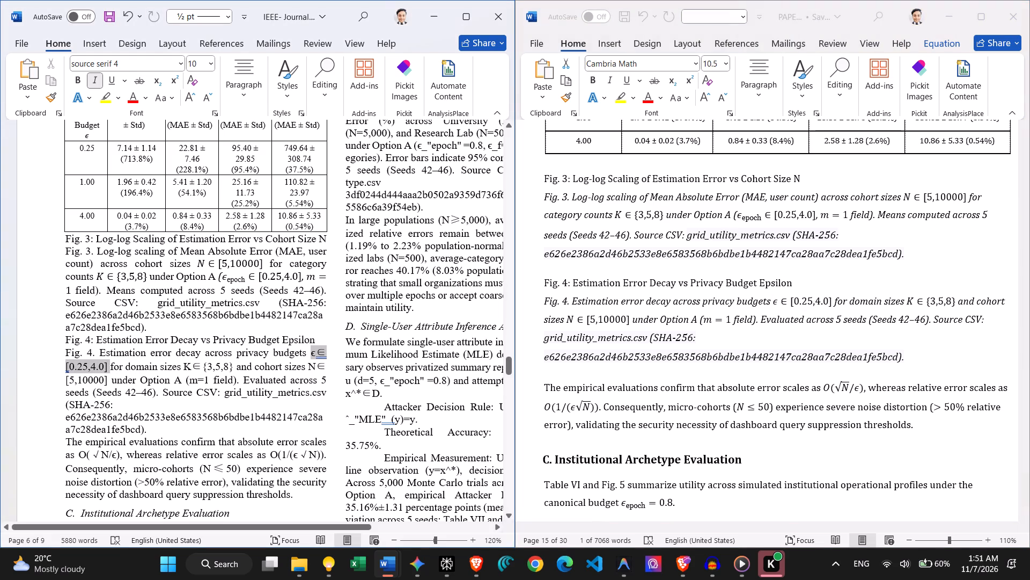
pyautogui.moveTo(111, 366); pyautogui.dragTo(108, 366)
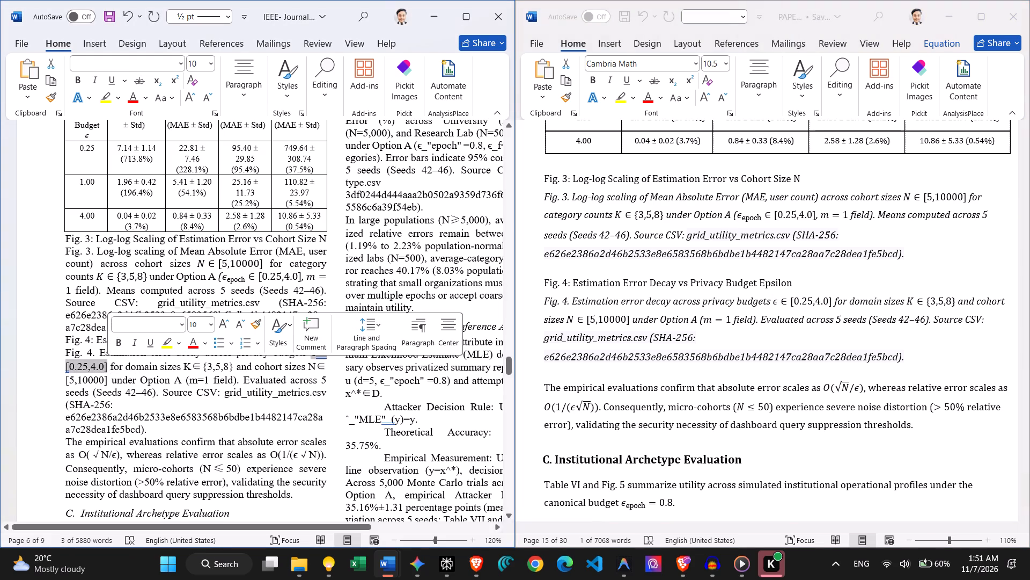
pyautogui.hotkey('ctrl', 'v')
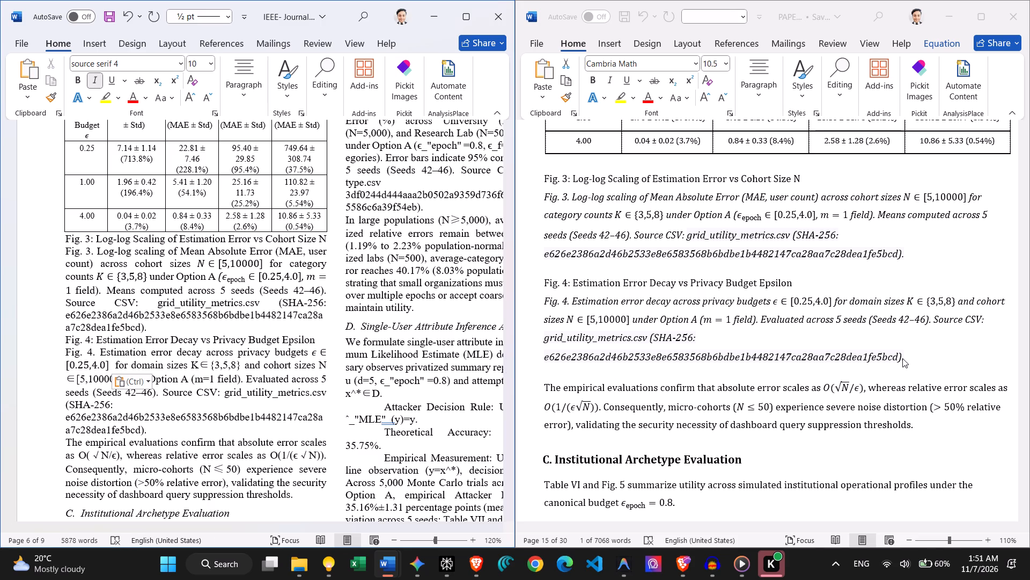
# Replace the plain-text domain-size set in the IEEE Fig. 4 caption with "K ∈ {3,5,8}" copied from the source caption, adding a space after it.
pyautogui.click(958, 303)
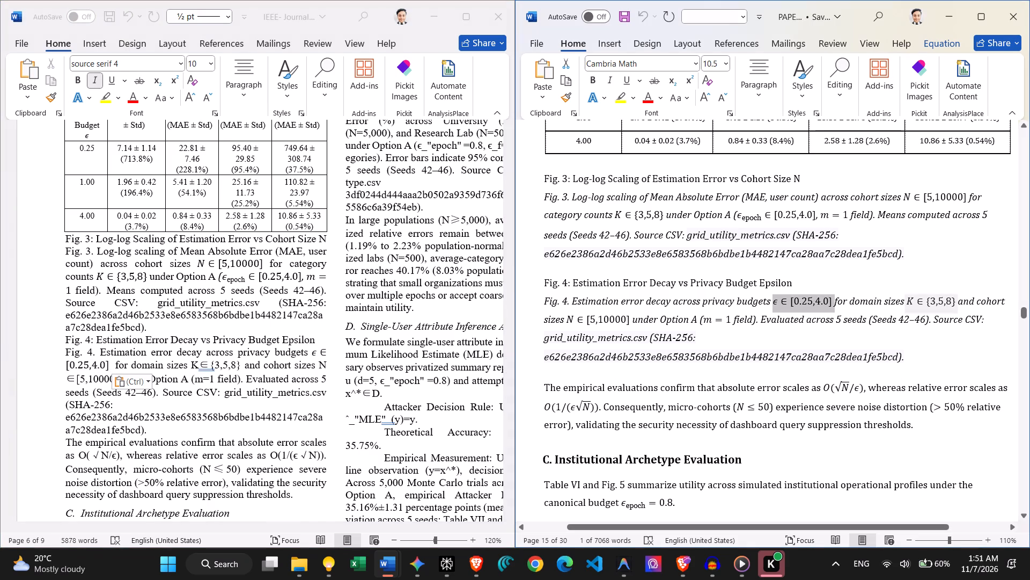
pyautogui.moveTo(955, 305); pyautogui.dragTo(907, 306)
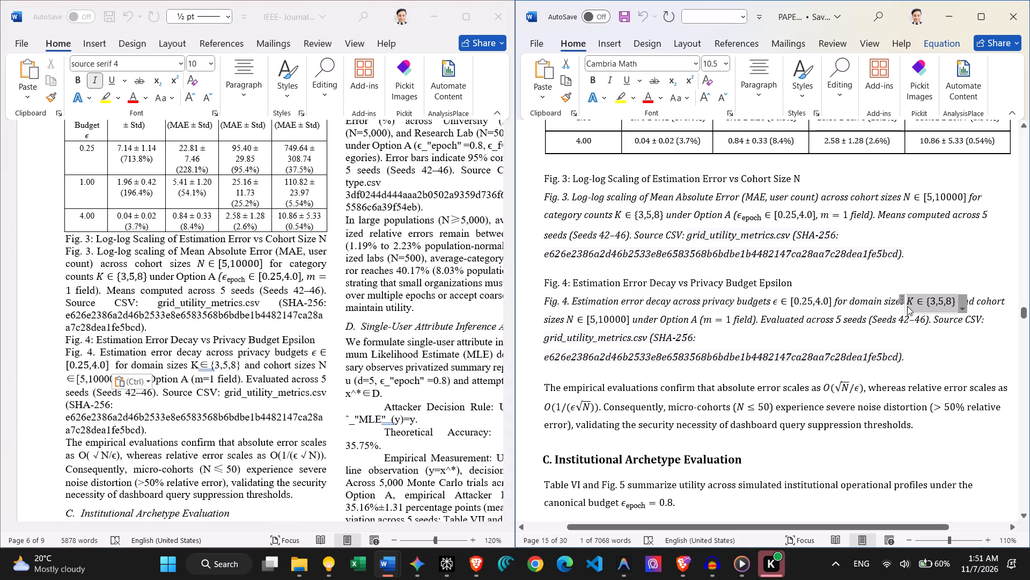
pyautogui.hotkey('ctrl', 'c')
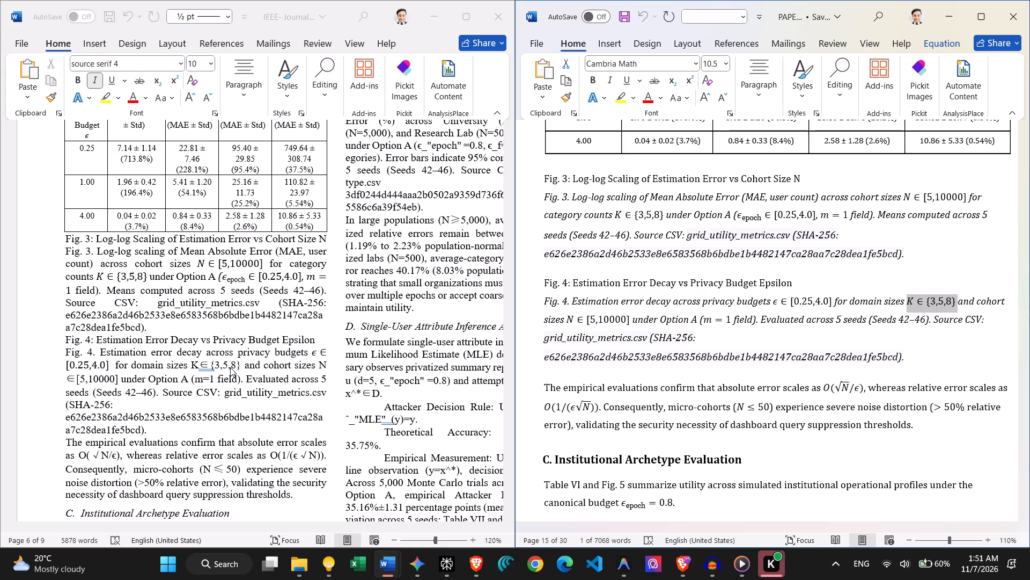
pyautogui.click(230, 367)
pyautogui.moveTo(241, 367); pyautogui.dragTo(192, 368)
pyautogui.hotkey('ctrl', 'v')
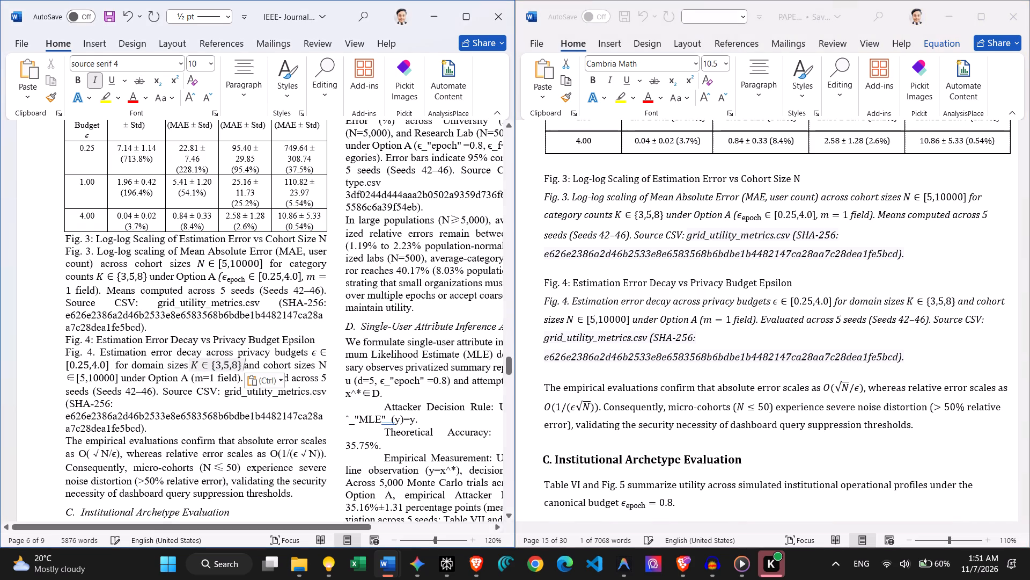
pyautogui.press('space')
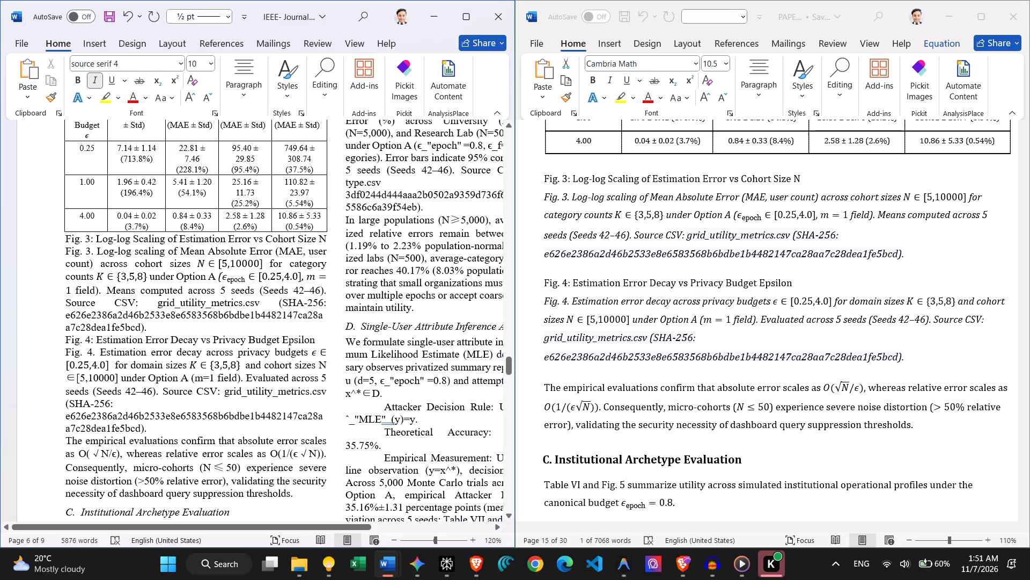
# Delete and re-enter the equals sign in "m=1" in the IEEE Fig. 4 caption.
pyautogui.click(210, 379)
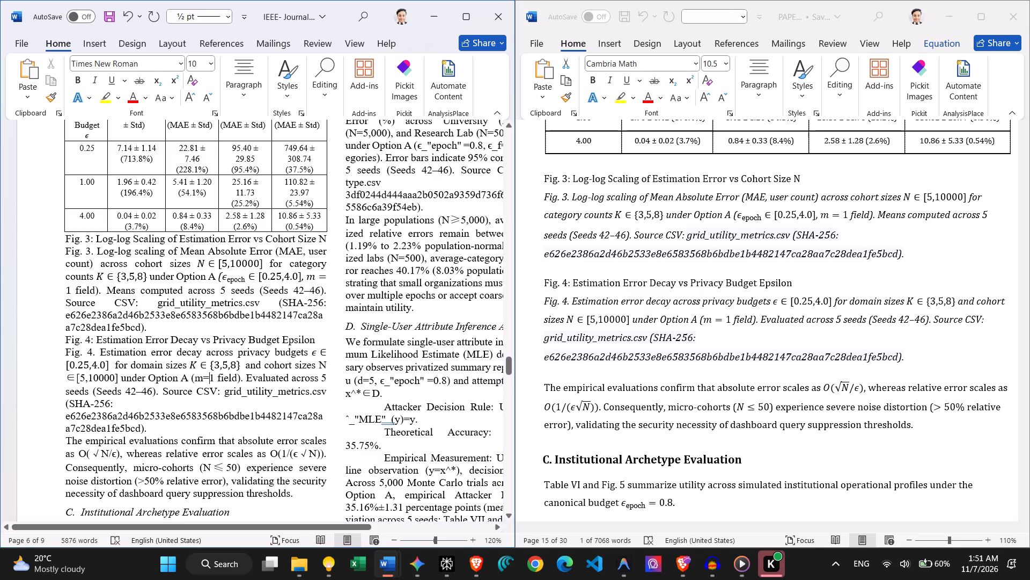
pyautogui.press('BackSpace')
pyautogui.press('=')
# Replace the plain-text absolute-error scaling in the IEEE paragraph below Fig. 4 with the formatted "O(√N/ϵ)," copied from the source paragraph.
pyautogui.scroll(-1, 330, 392)
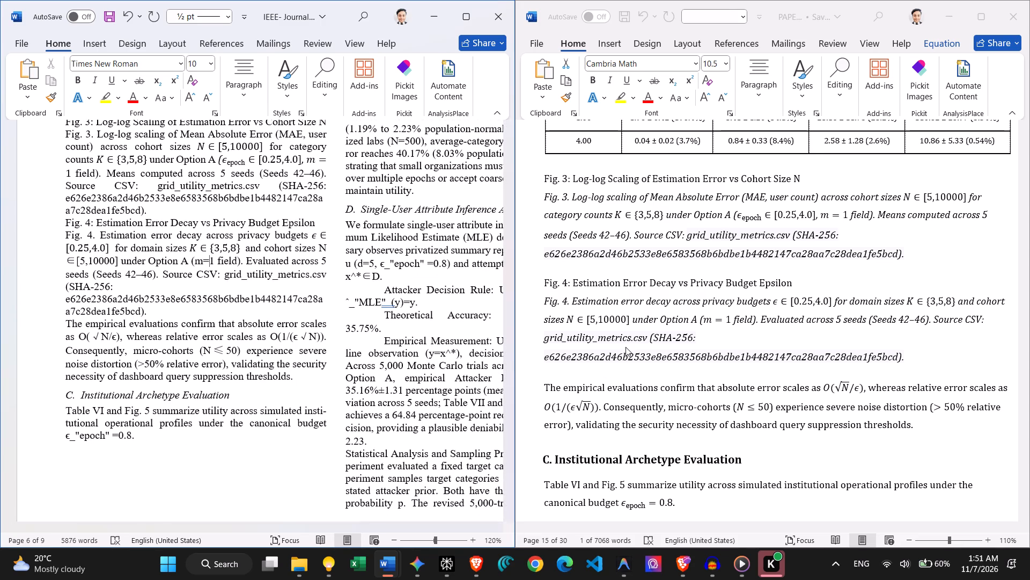
pyautogui.click(839, 390)
pyautogui.moveTo(823, 392); pyautogui.dragTo(864, 393)
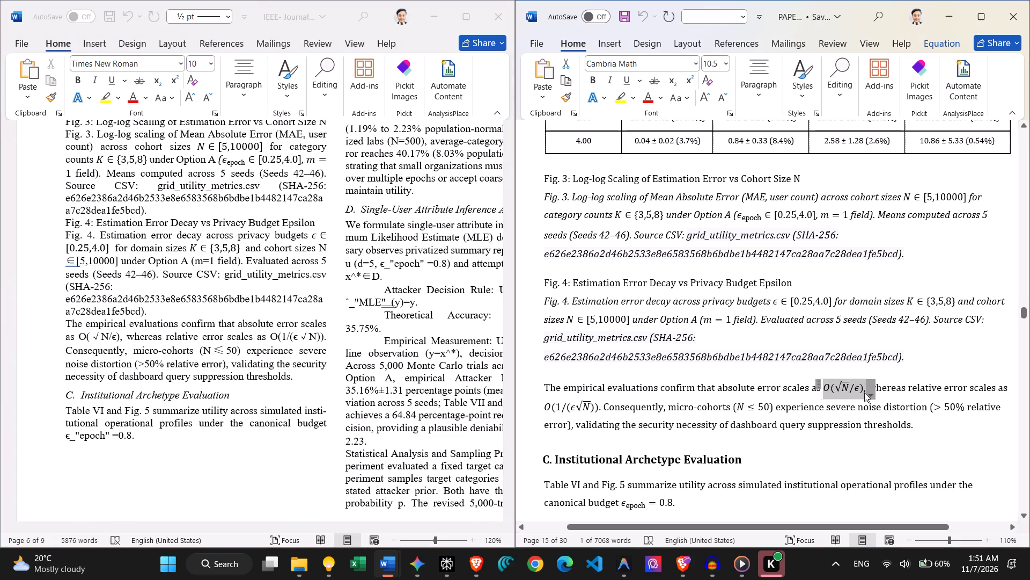
pyautogui.hotkey('ctrl', 'c')
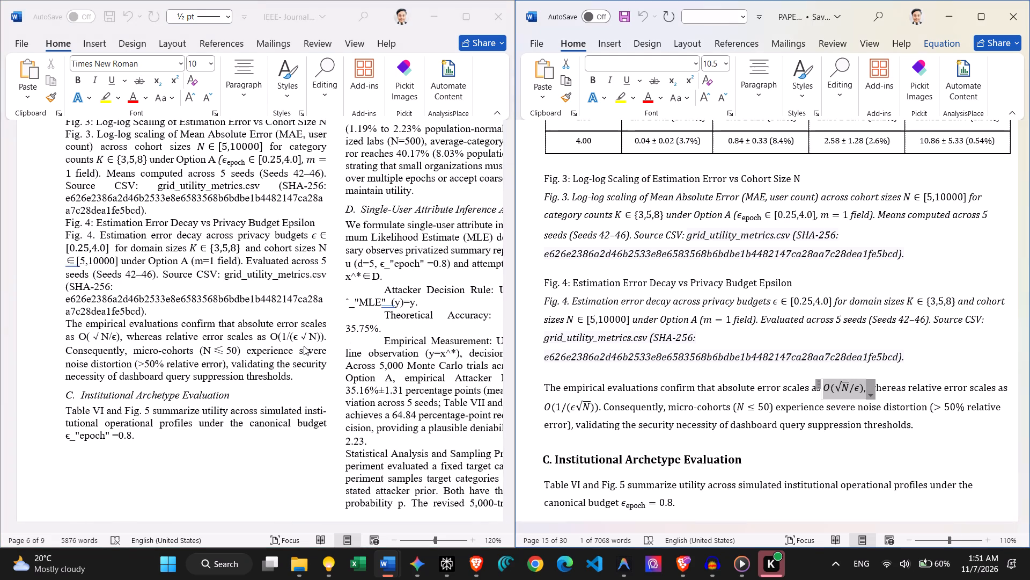
pyautogui.click(127, 337)
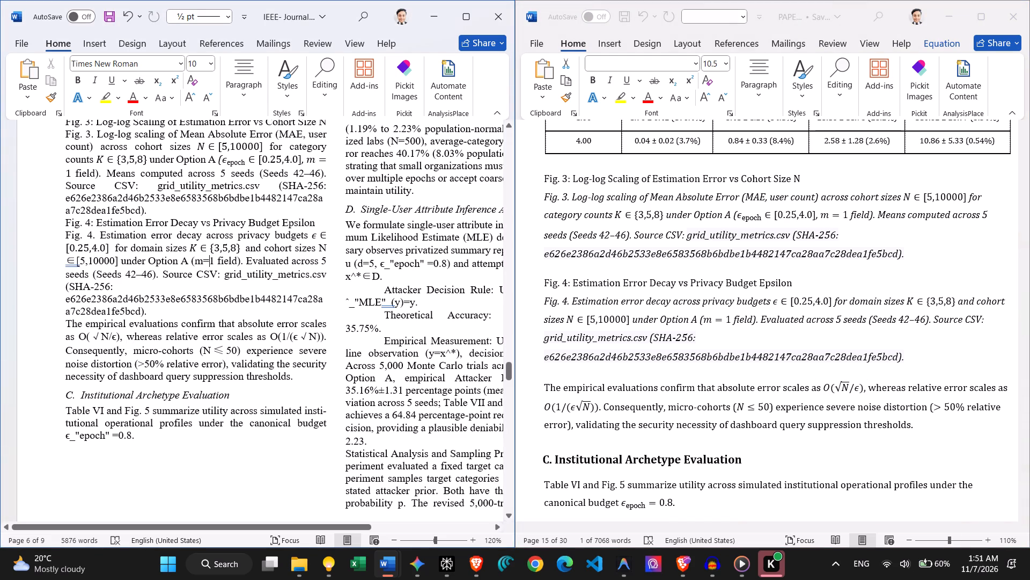
pyautogui.moveTo(122, 337); pyautogui.dragTo(76, 338)
pyautogui.click(123, 342)
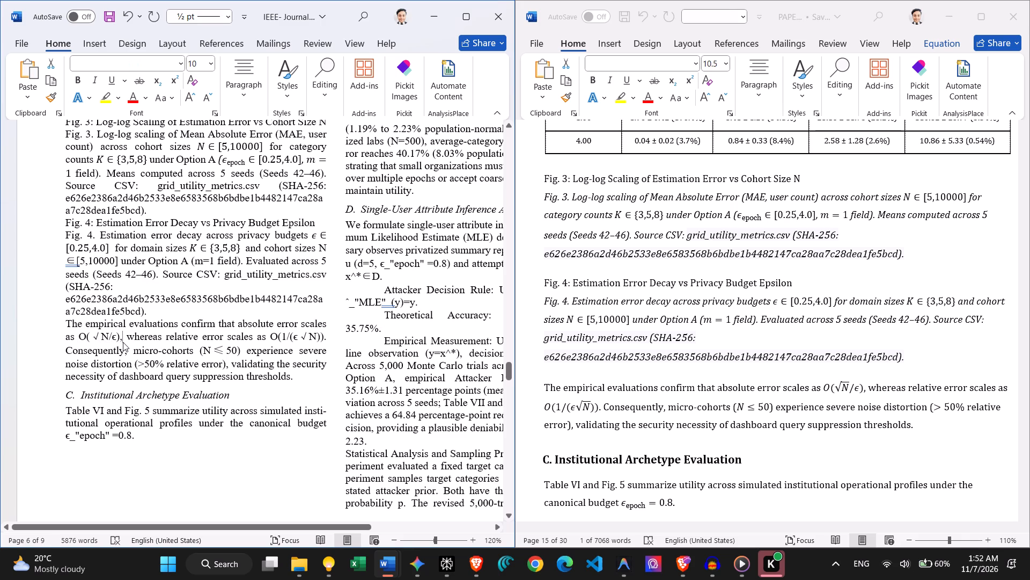
pyautogui.moveTo(123, 342); pyautogui.dragTo(82, 339)
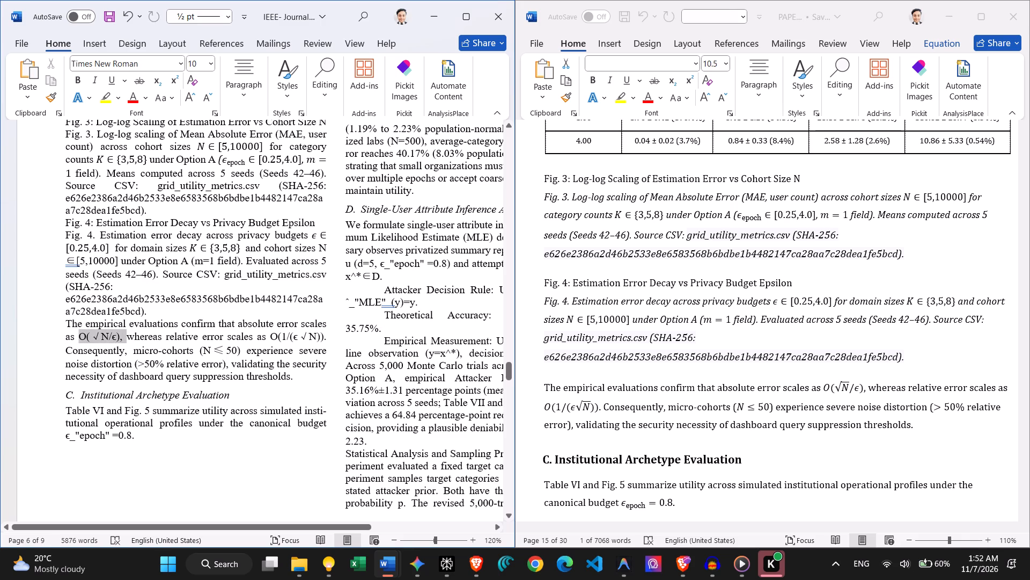
pyautogui.moveTo(82, 339); pyautogui.dragTo(81, 339)
pyautogui.hotkey('ctrl', 'v')
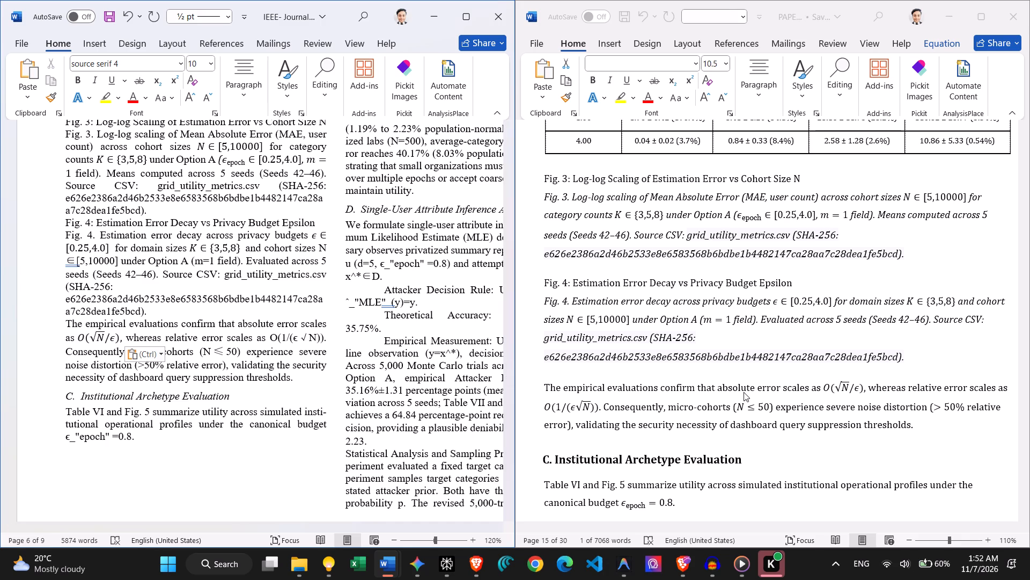
# Place the cursor at the formatted "N ≤ 50" in the source paragraph about the empirical evaluations.
pyautogui.click(748, 414)
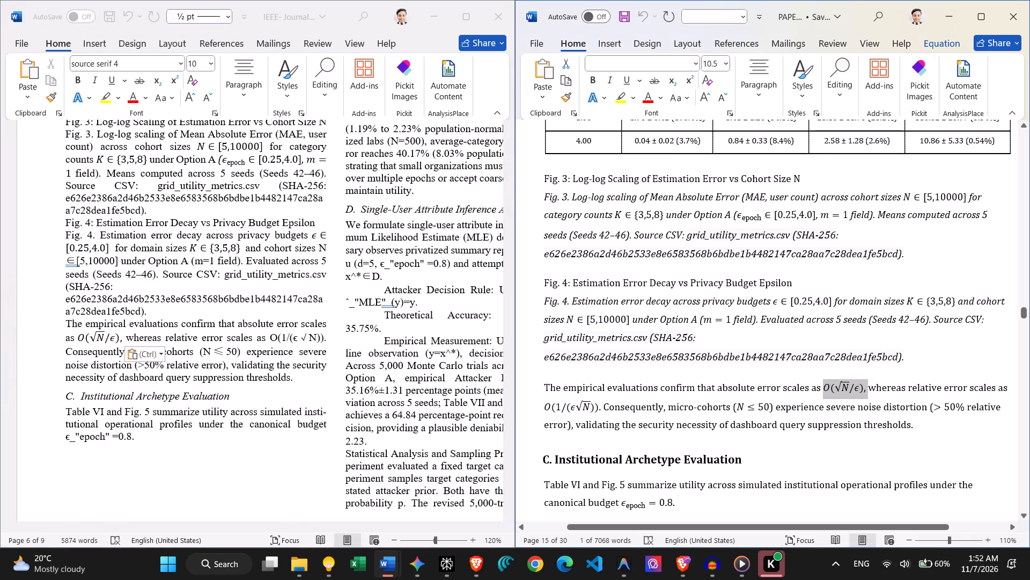
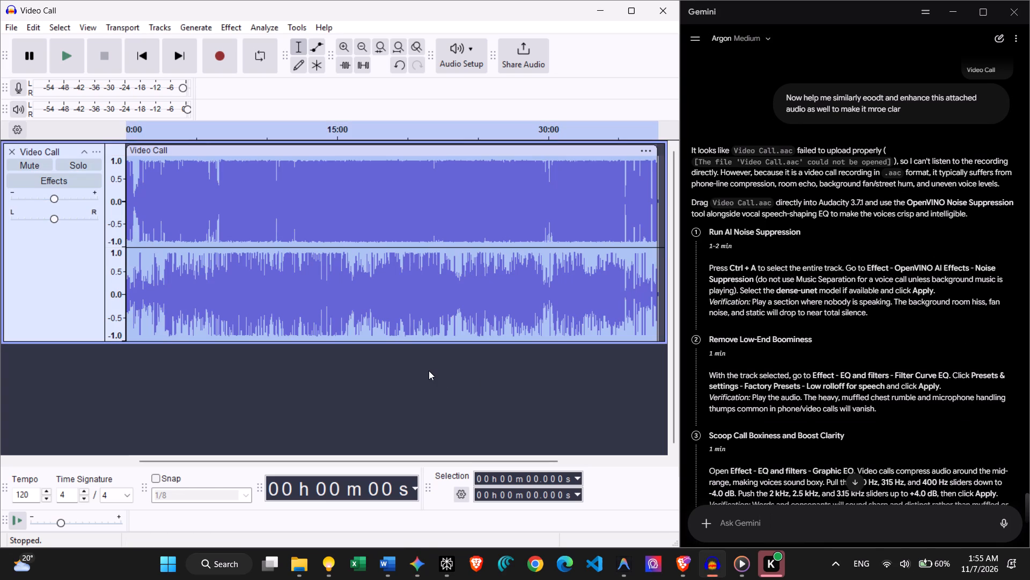
pyautogui.click(220, 27)
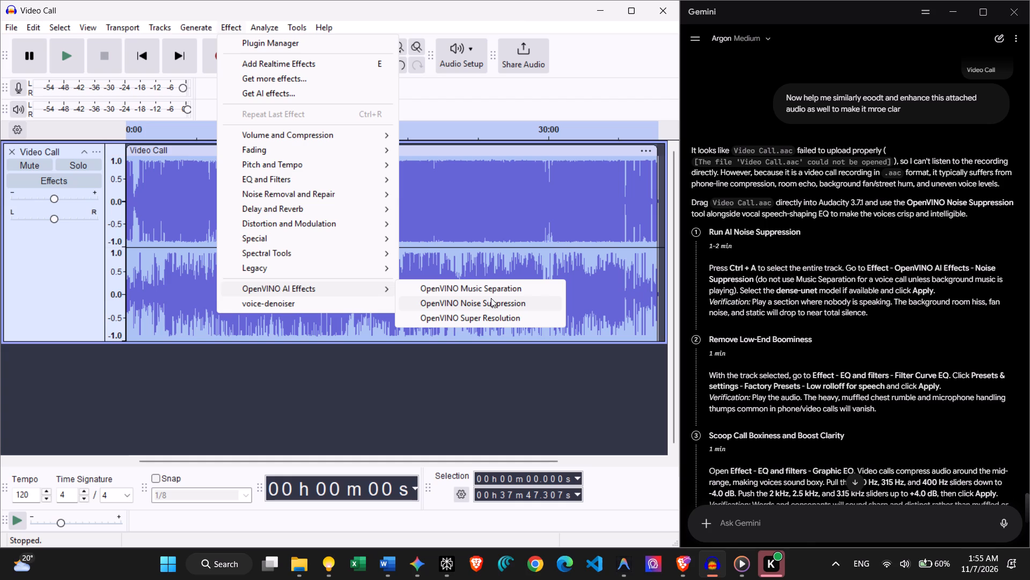
pyautogui.click(491, 298)
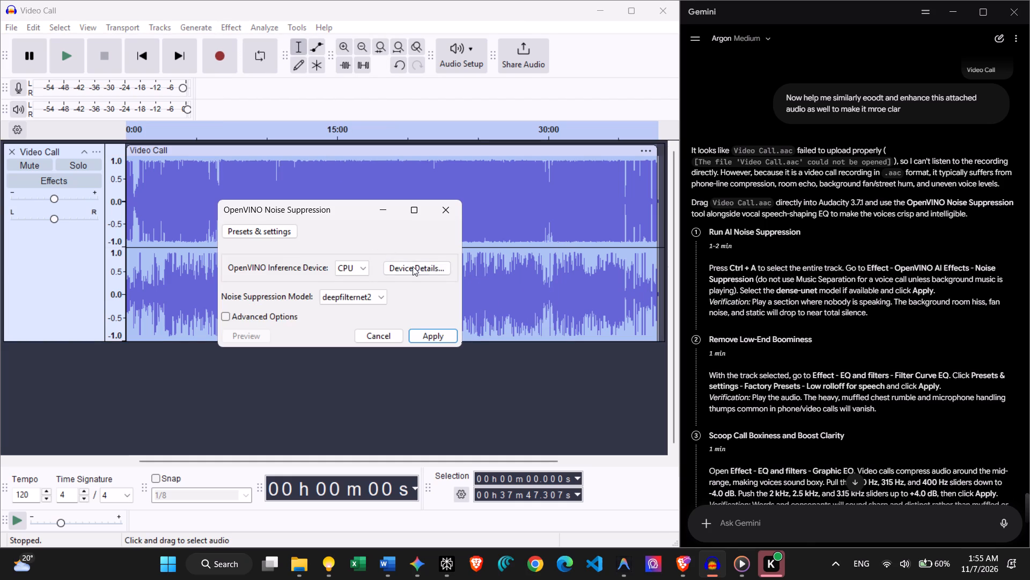
pyautogui.click(418, 265)
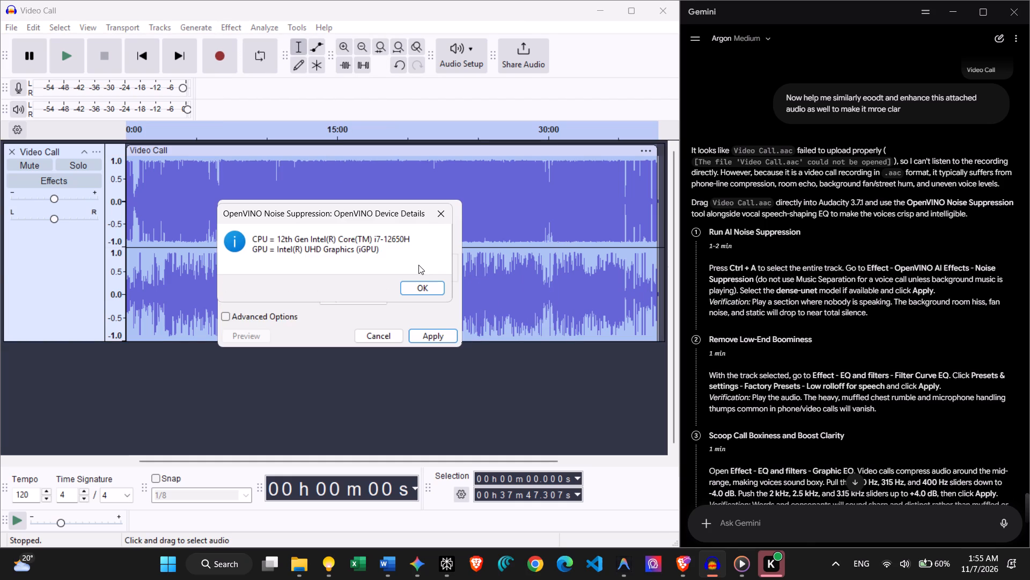
pyautogui.click(420, 282)
pyautogui.click(371, 294)
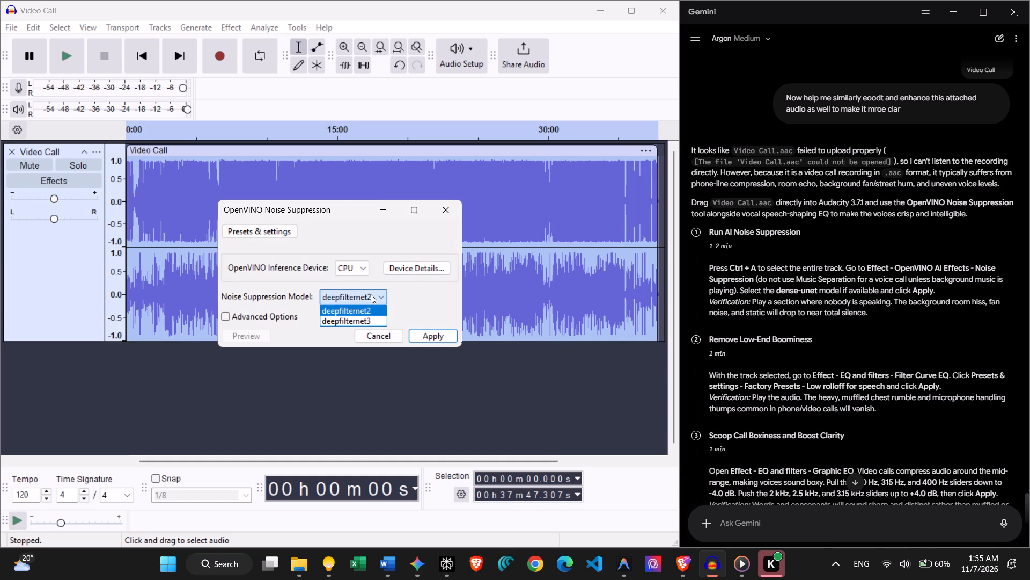
pyautogui.click(380, 248)
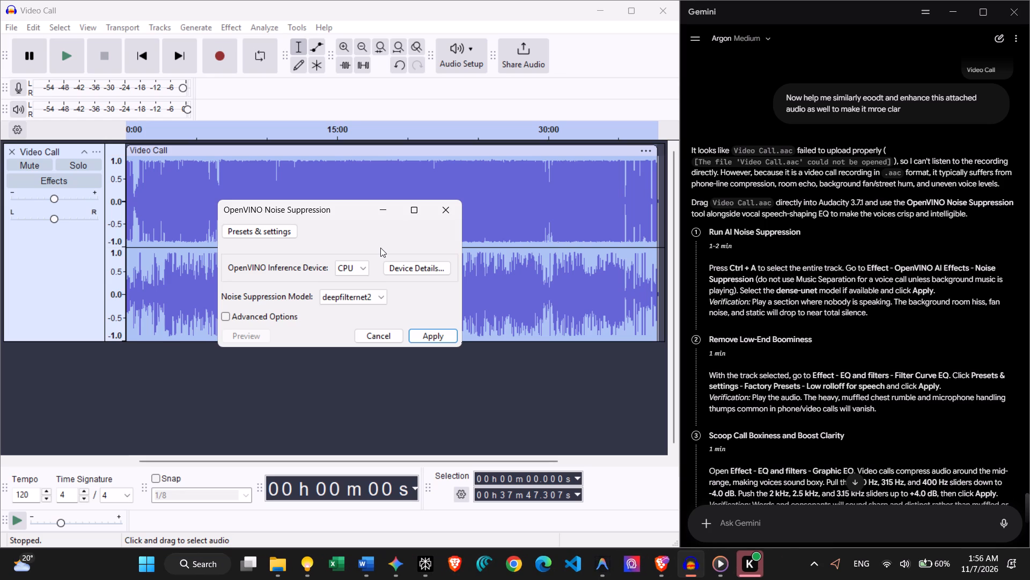
pyautogui.click(360, 296)
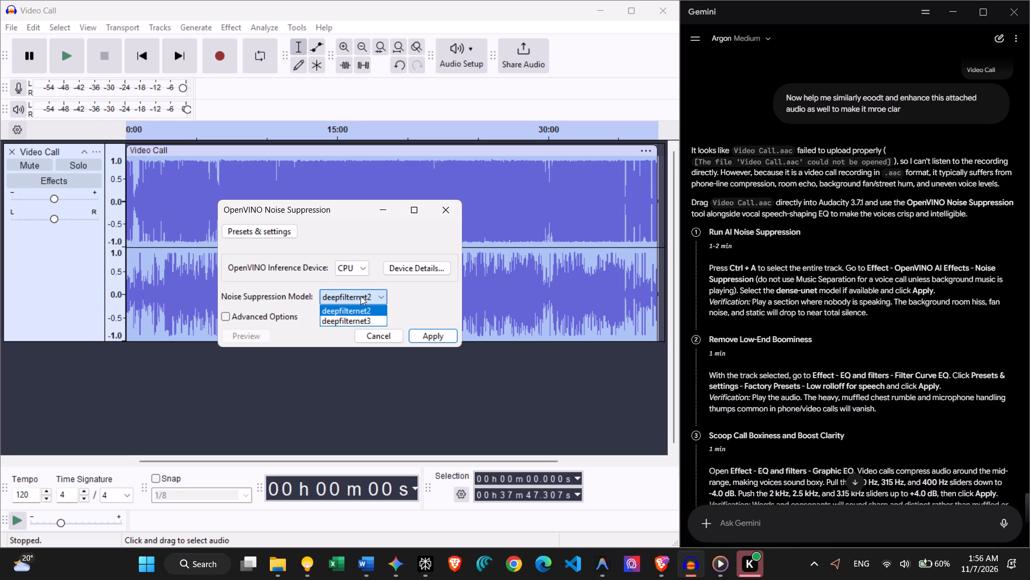
pyautogui.click(422, 298)
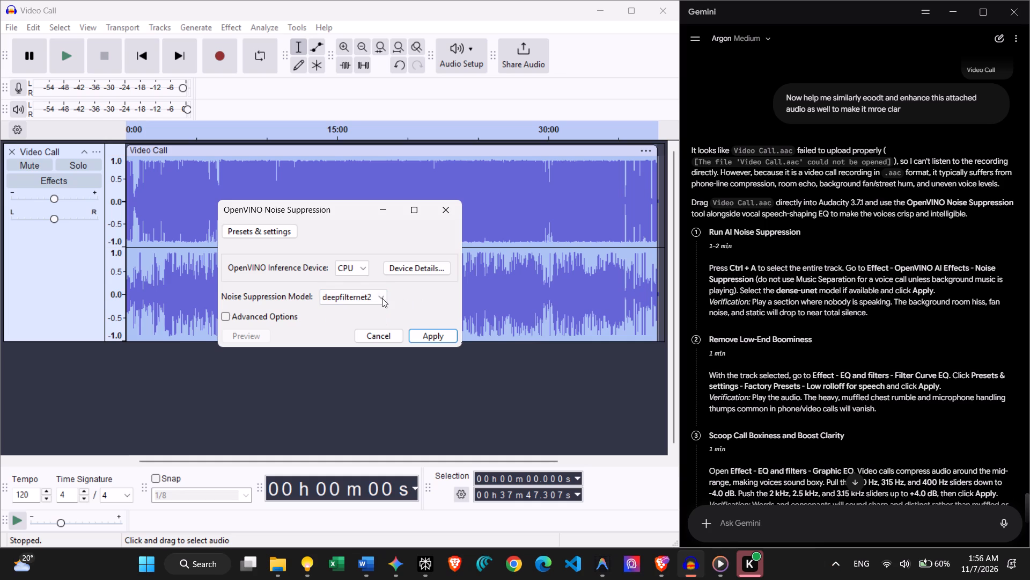
pyautogui.click(367, 298)
pyautogui.moveTo(410, 302); pyautogui.dragTo(433, 333)
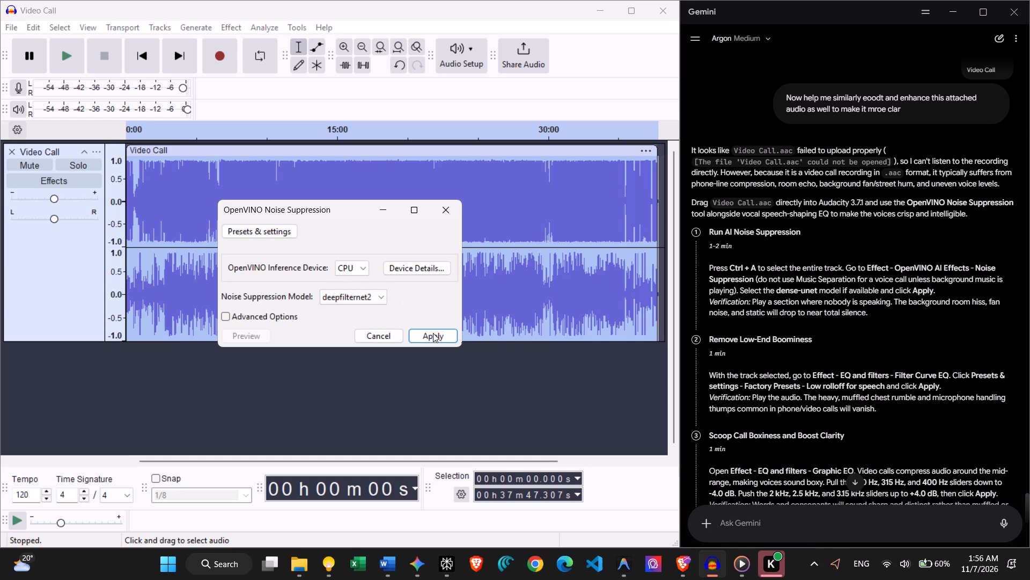
pyautogui.moveTo(433, 333); pyautogui.dragTo(435, 340)
pyautogui.click(435, 340)
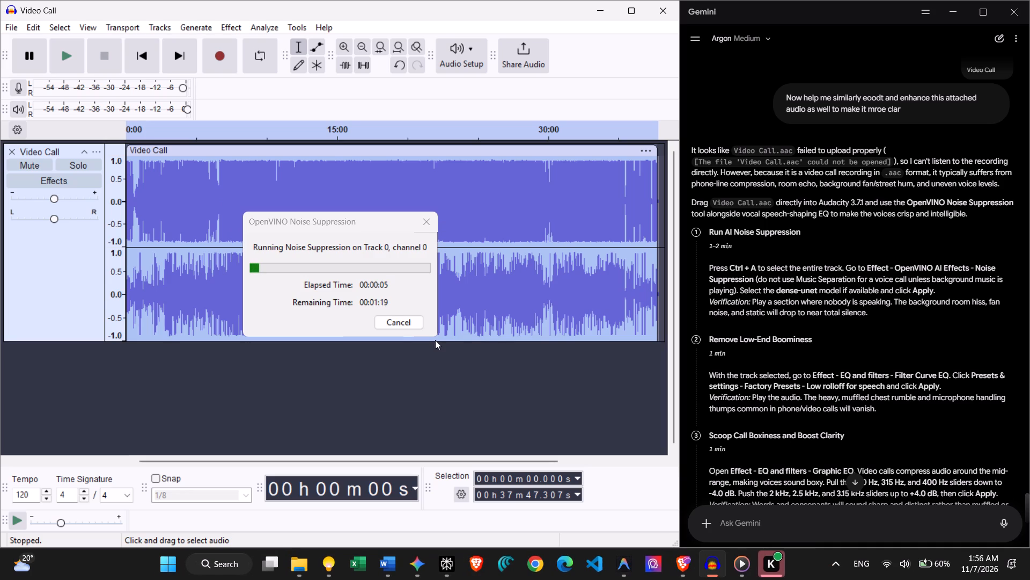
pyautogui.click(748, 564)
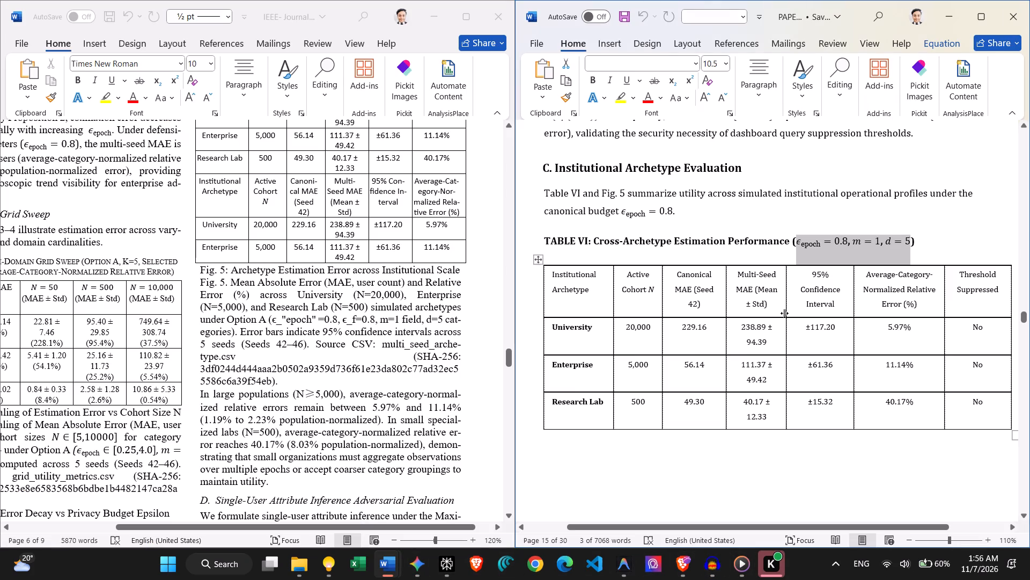
pyautogui.scroll(-2, 784, 313)
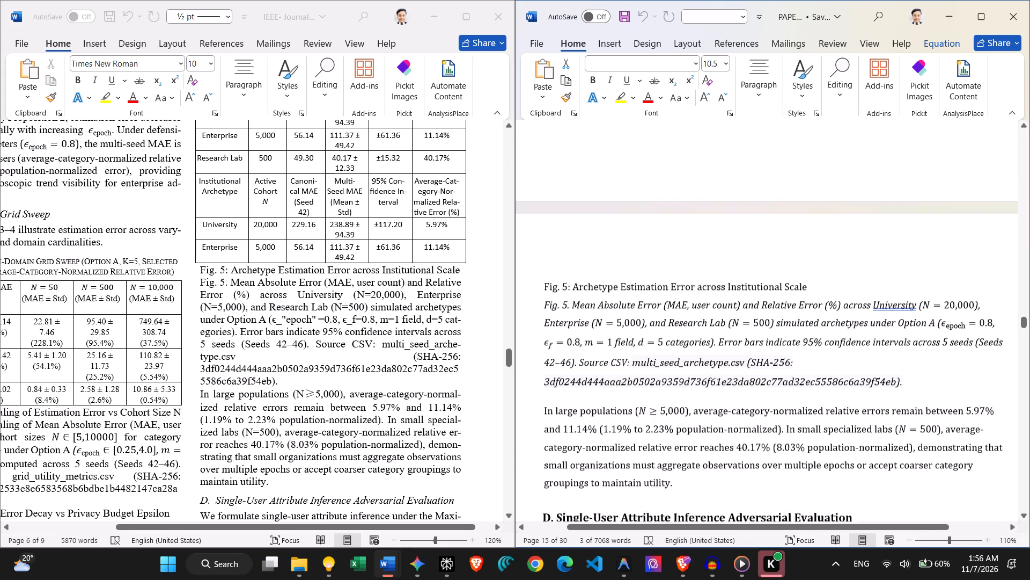
pyautogui.scroll(-1, 784, 313)
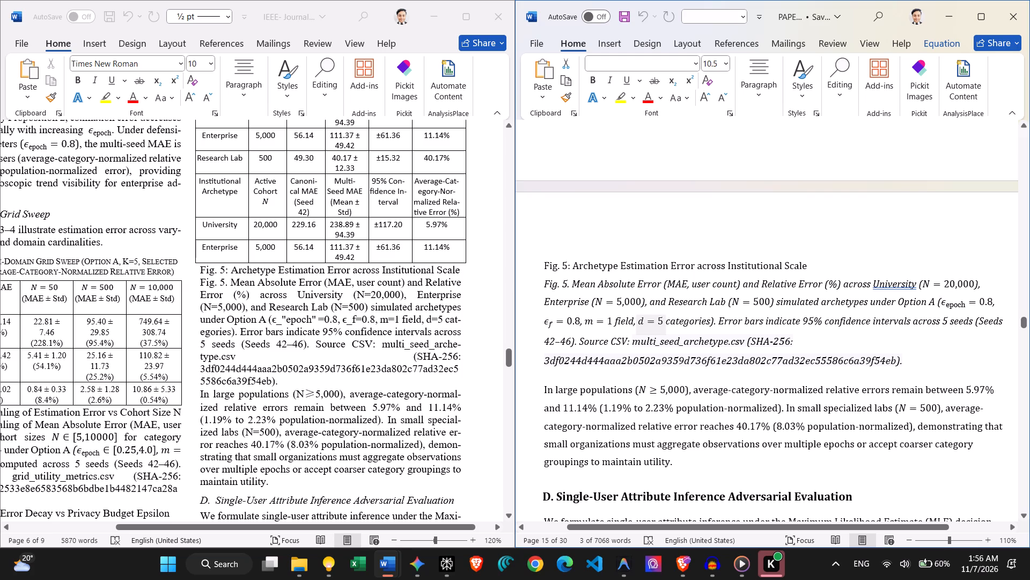
pyautogui.moveTo(613, 322); pyautogui.dragTo(946, 299)
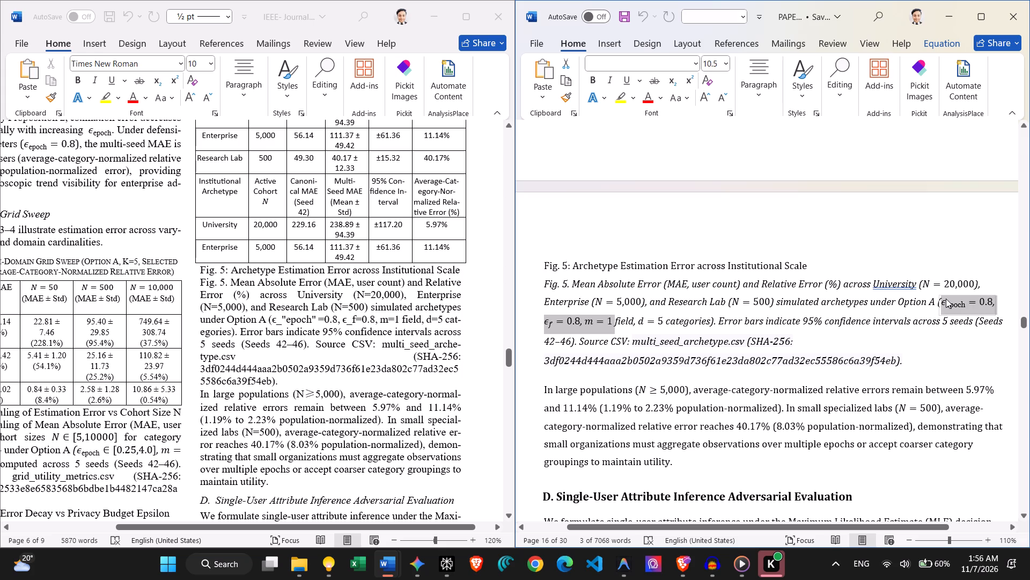
pyautogui.hotkey('ctrl', 'c')
pyautogui.click(397, 320)
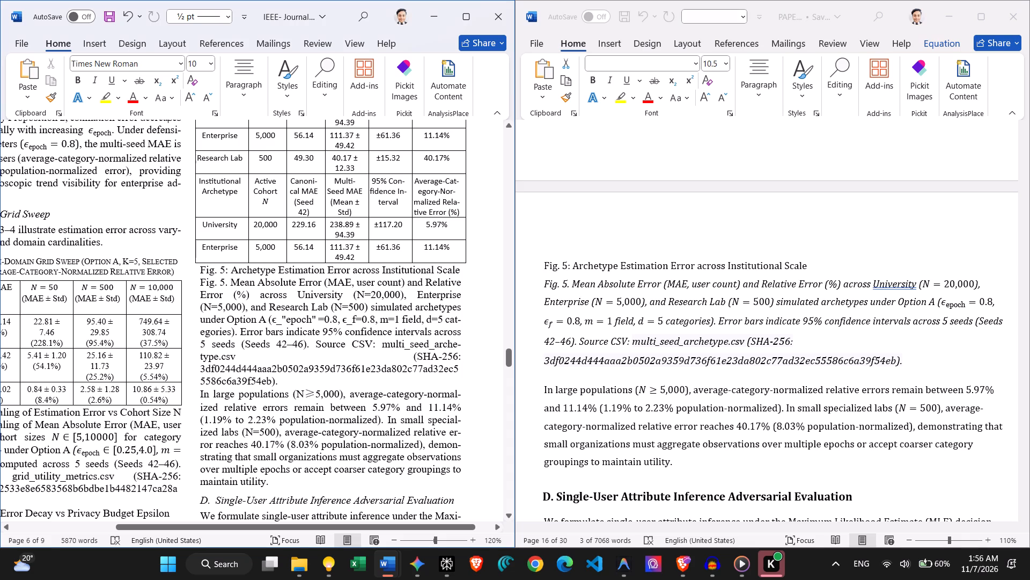
pyautogui.moveTo(397, 317); pyautogui.dragTo(274, 320)
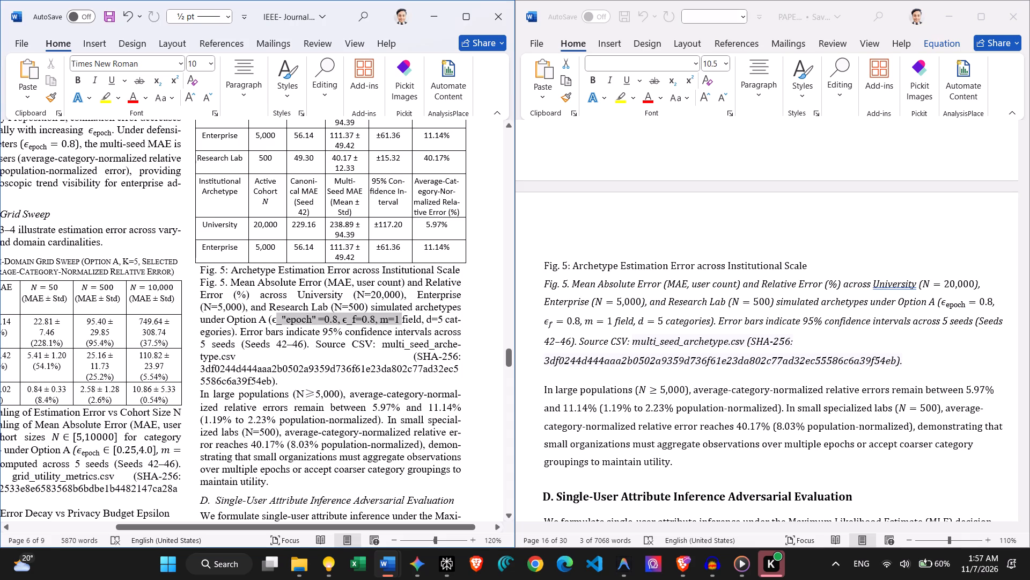
pyautogui.moveTo(274, 320); pyautogui.dragTo(272, 320)
pyautogui.hotkey('ctrl', 'v')
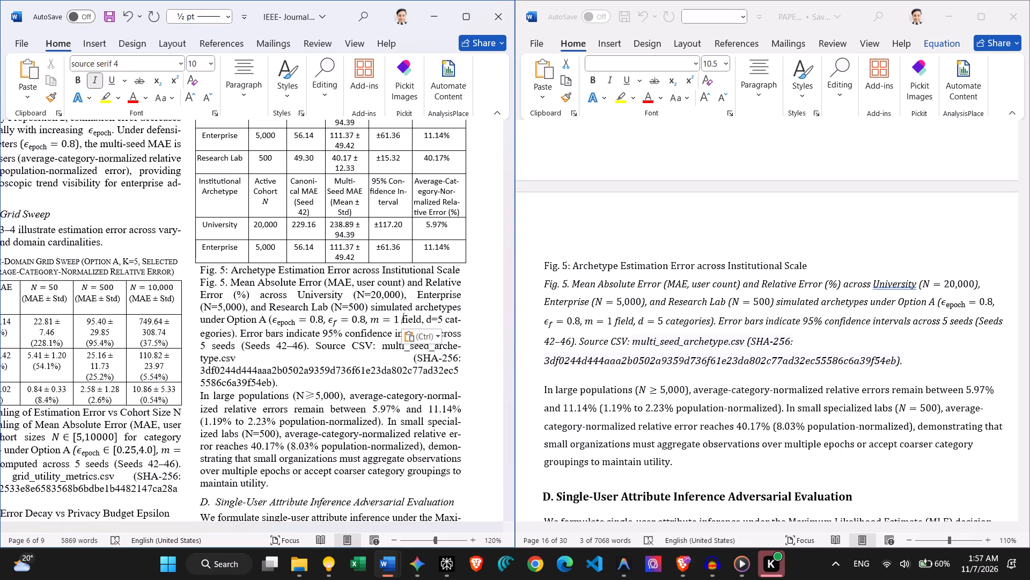
# Replace the plain-text target-user parameters in IEEE section D's opening paragraph with the formatted "d = 5, ϵepoch = 0.8" from the source paper.
pyautogui.scroll(-1, 301, 385)
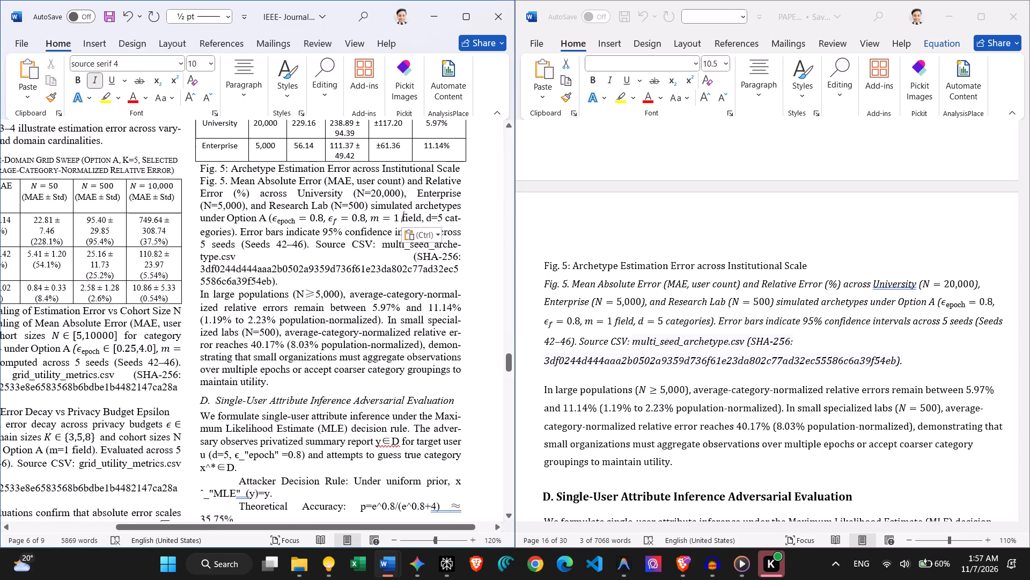
pyautogui.scroll(-1, 301, 385)
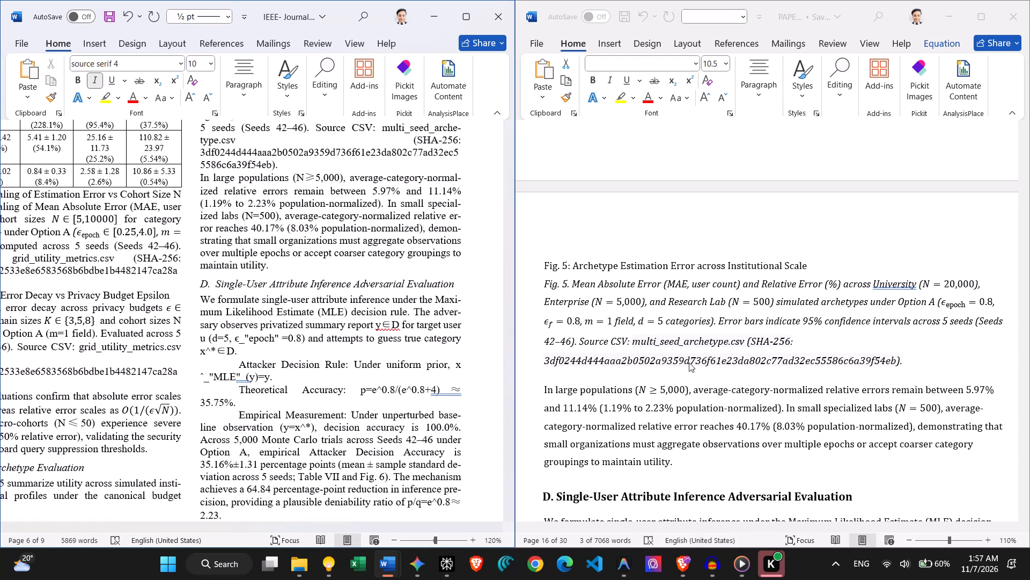
pyautogui.scroll(-1, 661, 408)
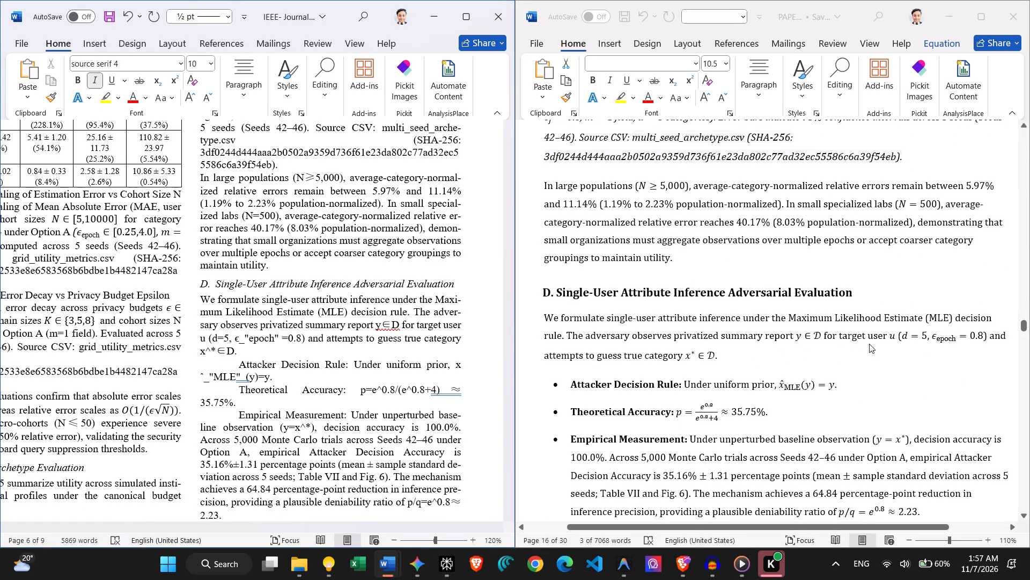
pyautogui.click(903, 356)
pyautogui.hscroll(-1, 903, 356)
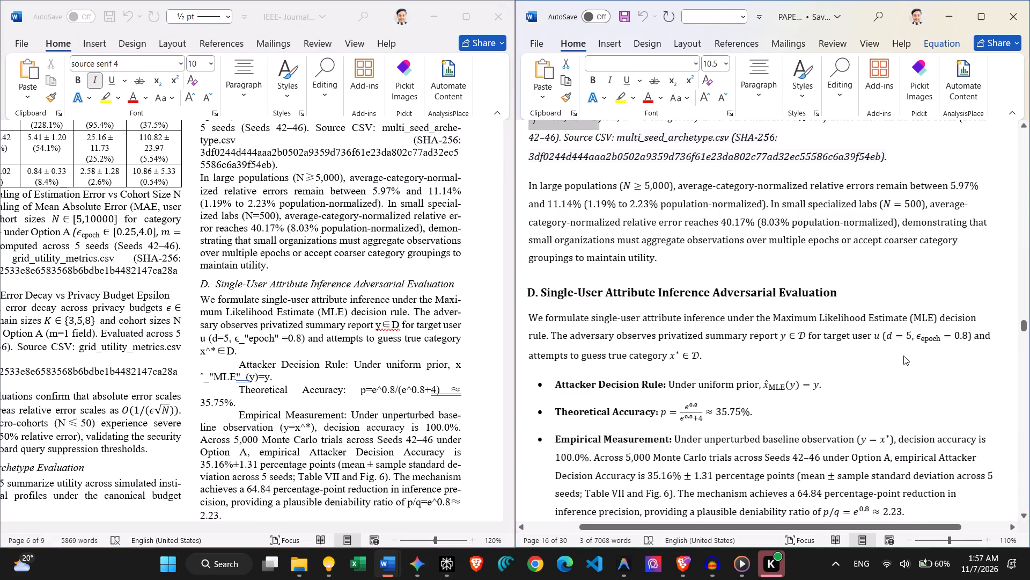
pyautogui.hscroll(-1, 903, 356)
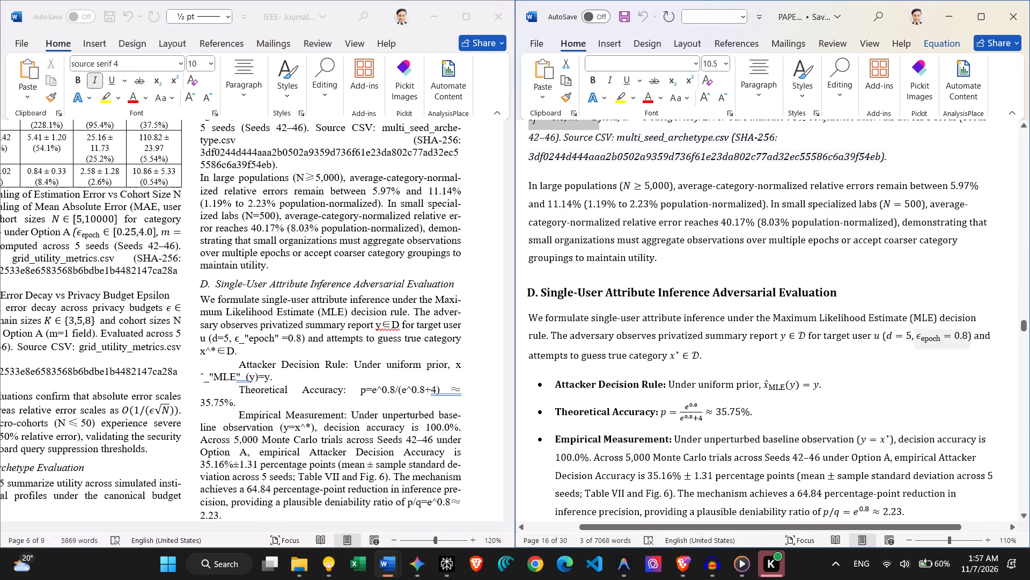
pyautogui.moveTo(967, 342); pyautogui.dragTo(888, 347)
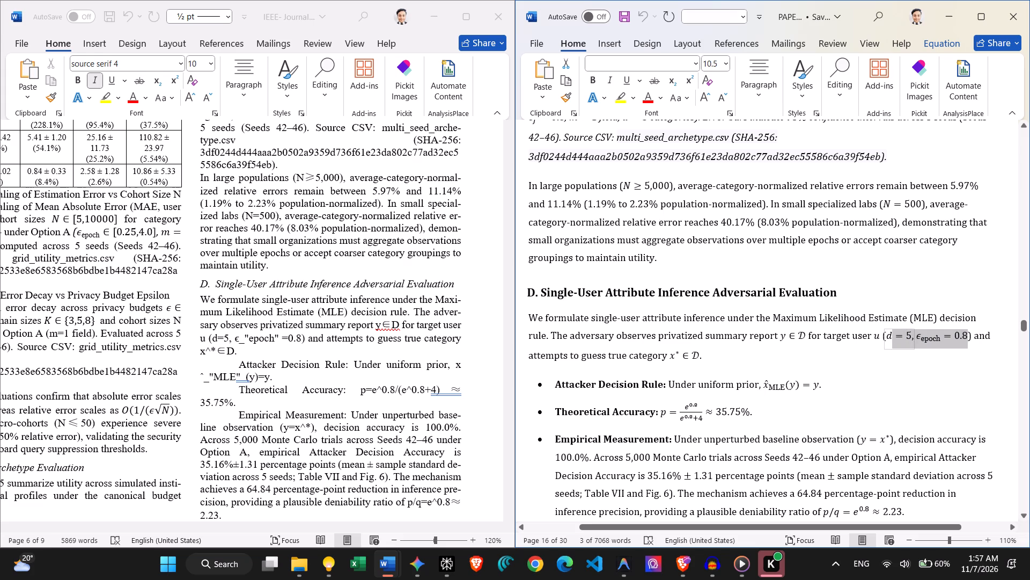
pyautogui.moveTo(888, 347); pyautogui.dragTo(886, 347)
pyautogui.hotkey('ctrl', 'c')
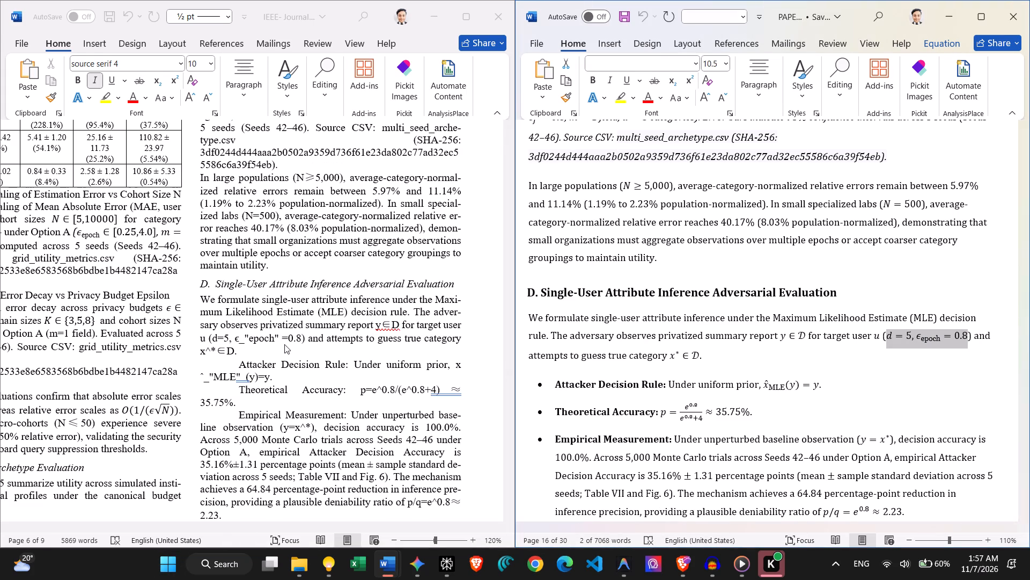
pyautogui.click(296, 351)
pyautogui.moveTo(301, 340); pyautogui.dragTo(210, 340)
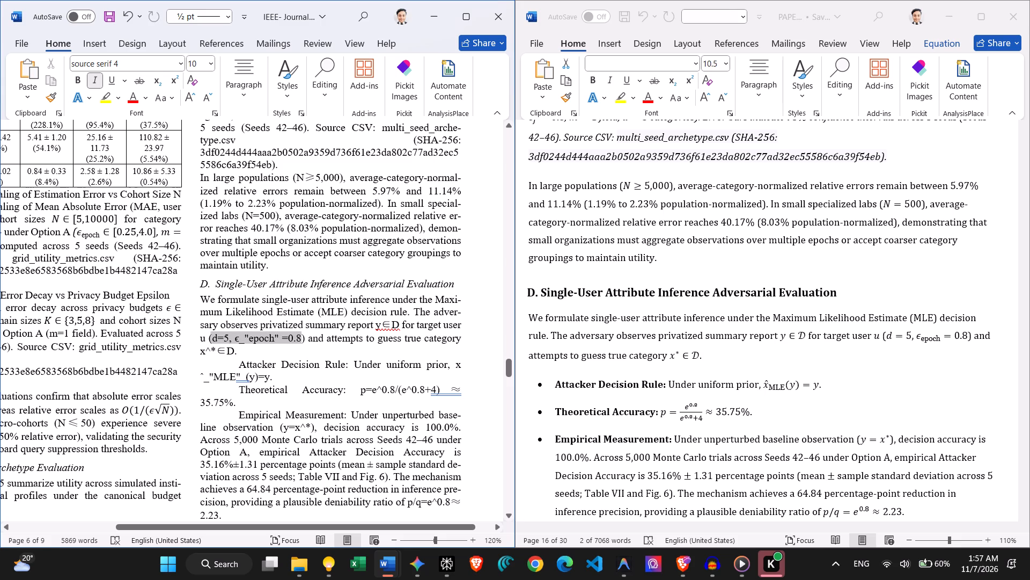
pyautogui.moveTo(210, 340); pyautogui.dragTo(211, 340)
pyautogui.hotkey('ctrl', 'v')
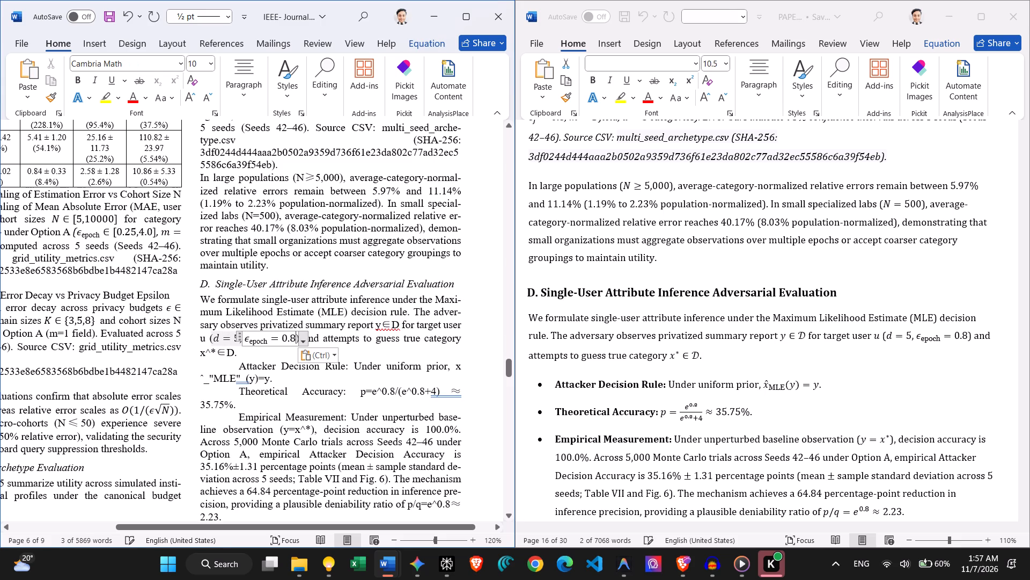
pyautogui.click(417, 359)
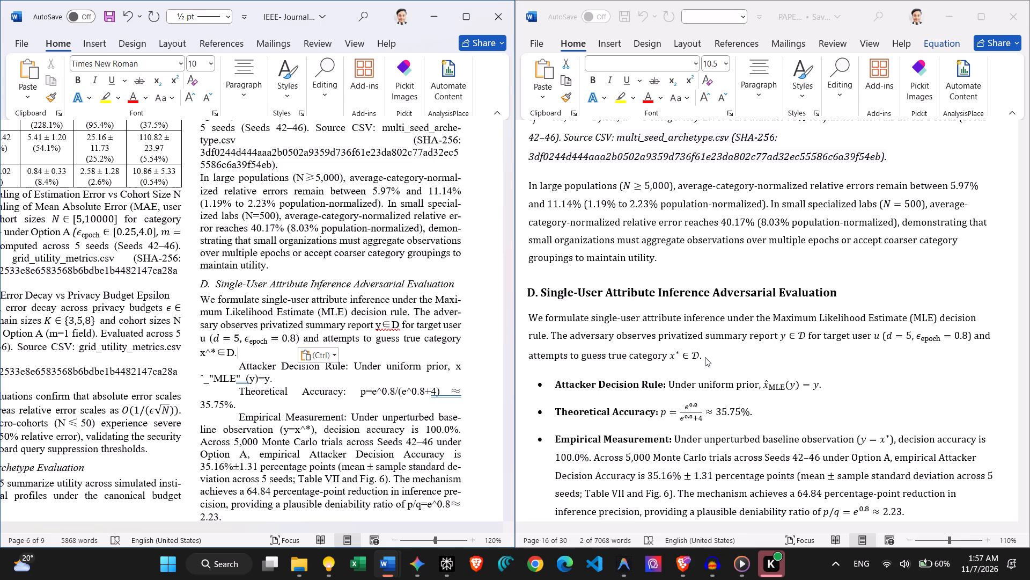
# Replace the plain-text true category expression ending that paragraph with the formatted "x* ∈ D." from the source.
pyautogui.moveTo(705, 357); pyautogui.dragTo(686, 357)
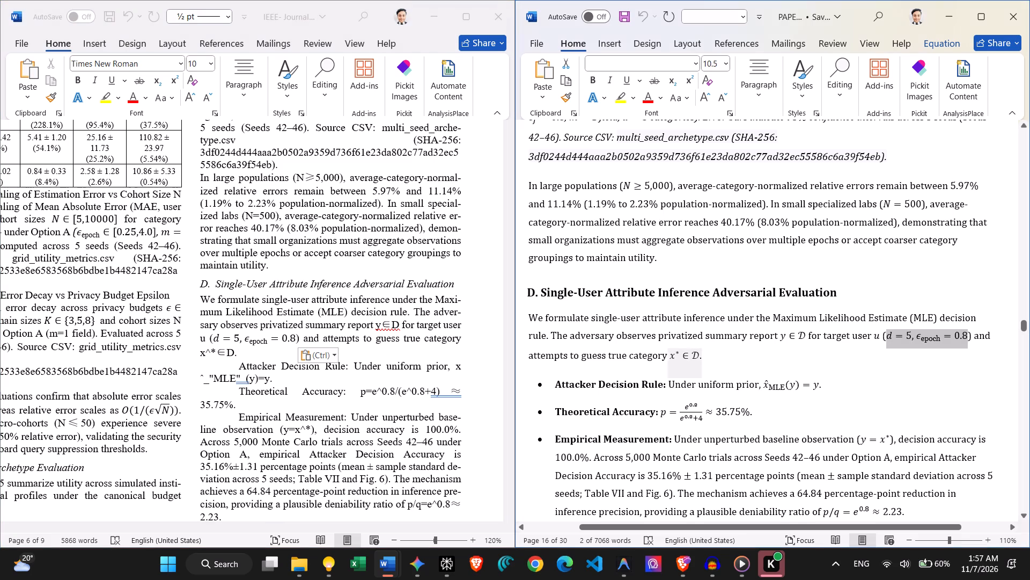
pyautogui.moveTo(709, 356); pyautogui.dragTo(671, 357)
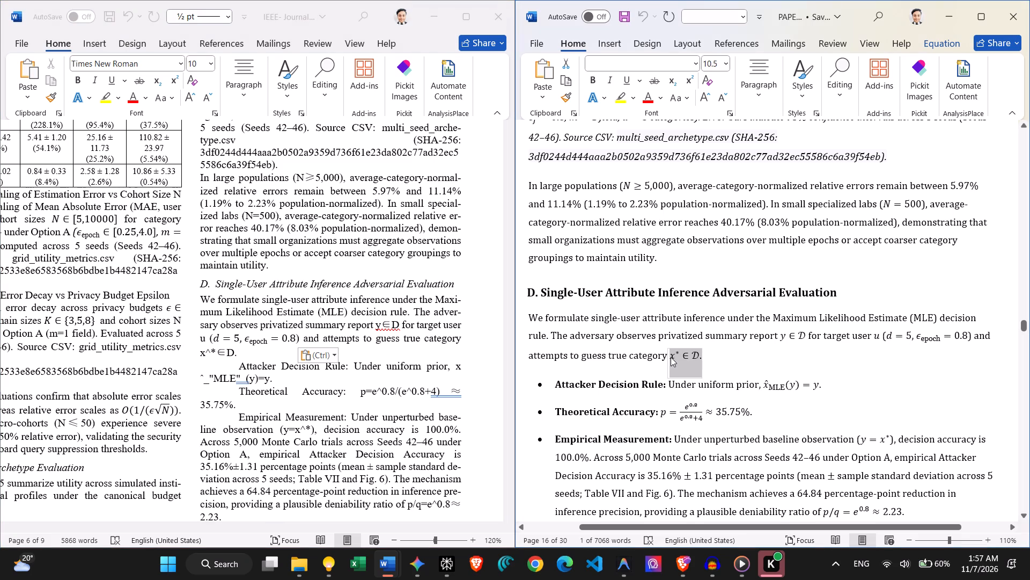
pyautogui.hotkey('ctrl', 'c')
pyautogui.click(241, 350)
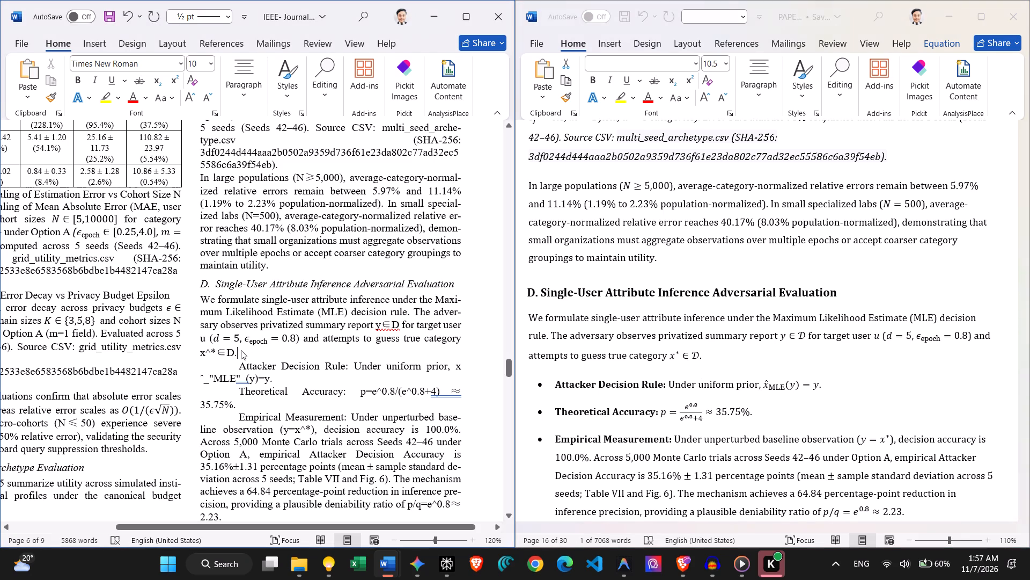
pyautogui.moveTo(239, 353); pyautogui.dragTo(203, 354)
pyautogui.moveTo(203, 354); pyautogui.dragTo(201, 356)
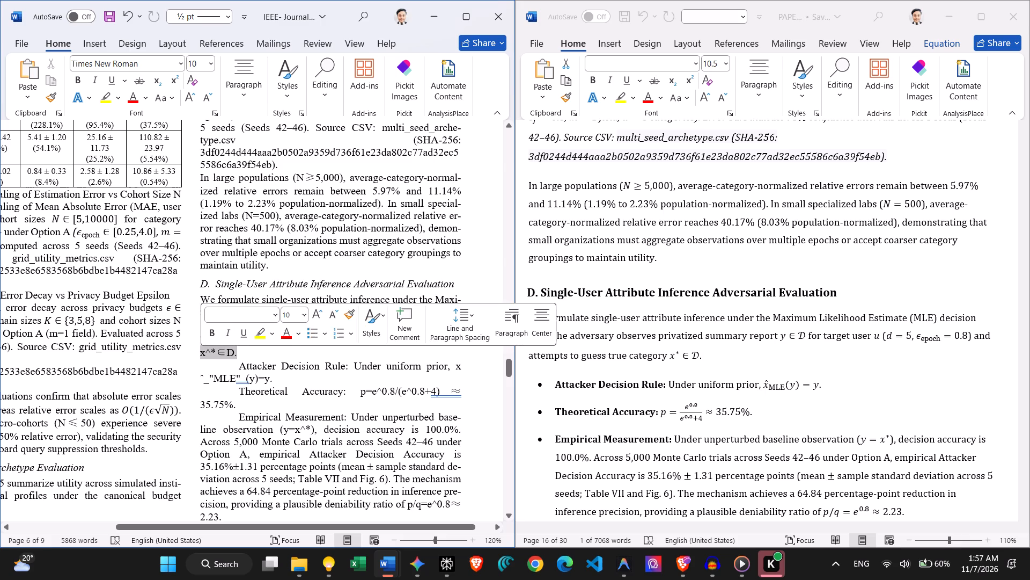
pyautogui.hotkey('ctrl', 'v')
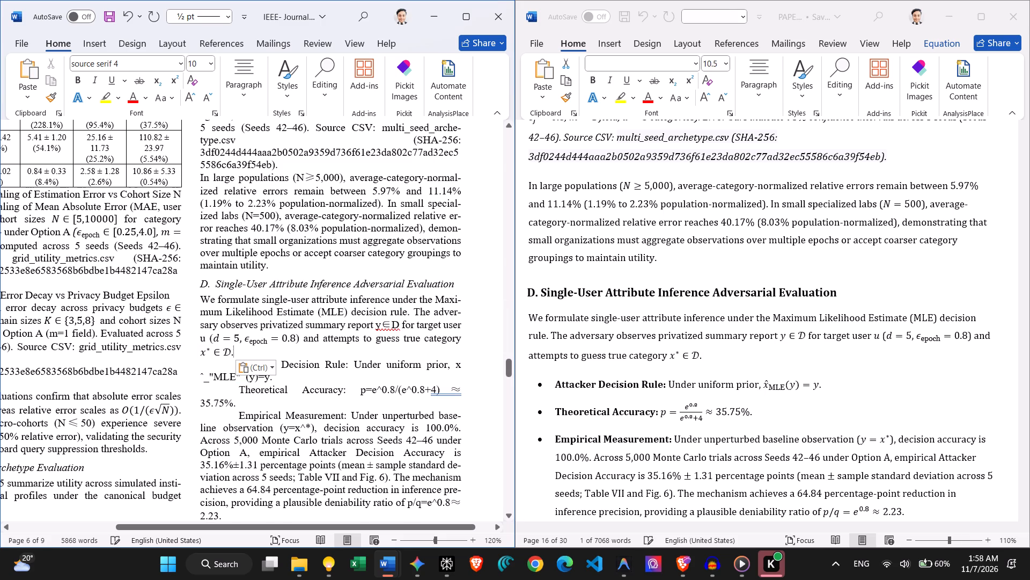
pyautogui.click(360, 376)
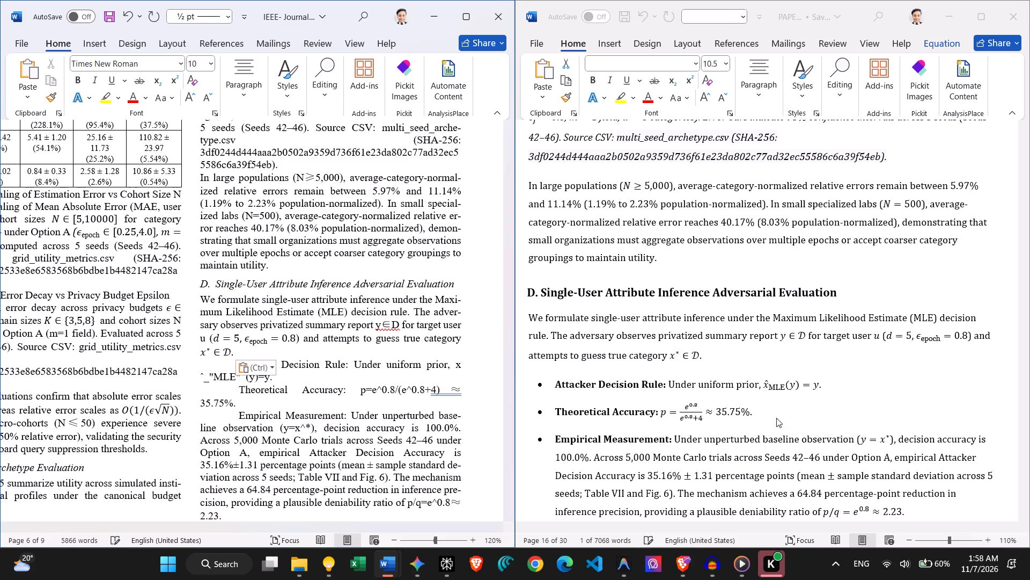
# Replace the plain-text formula in the IEEE Attacker Decision Rule line with the formatted "x̂MLE(y) = y." from the source.
pyautogui.click(846, 387)
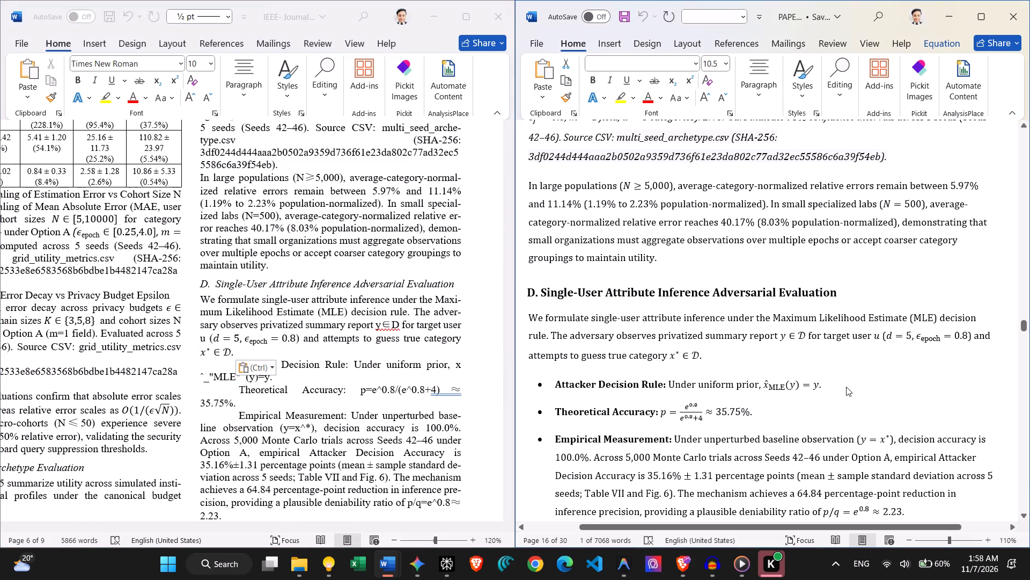
pyautogui.moveTo(836, 385); pyautogui.dragTo(767, 392)
pyautogui.hotkey('ctrl', 'c')
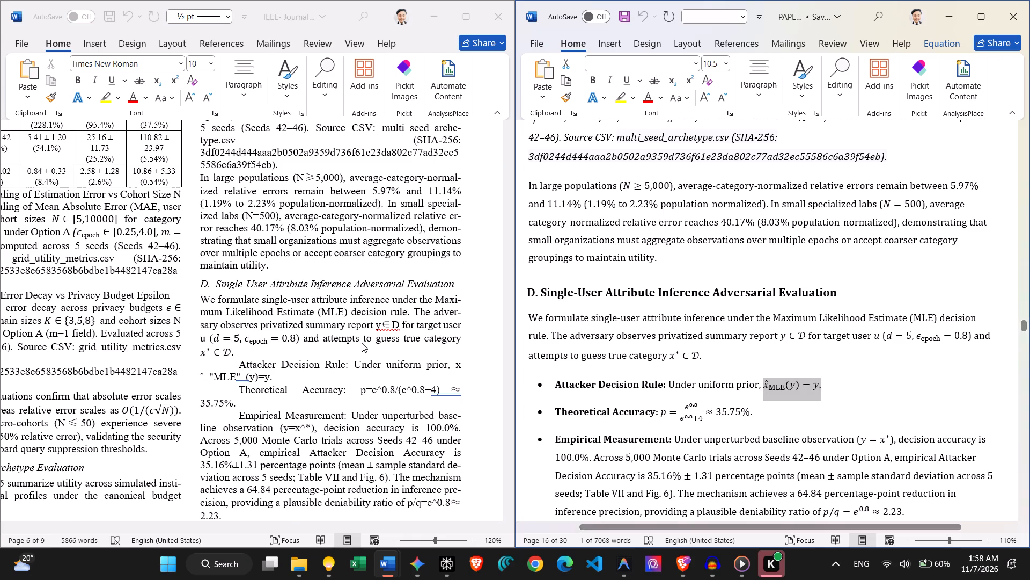
pyautogui.click(291, 379)
pyautogui.moveTo(281, 379); pyautogui.dragTo(452, 369)
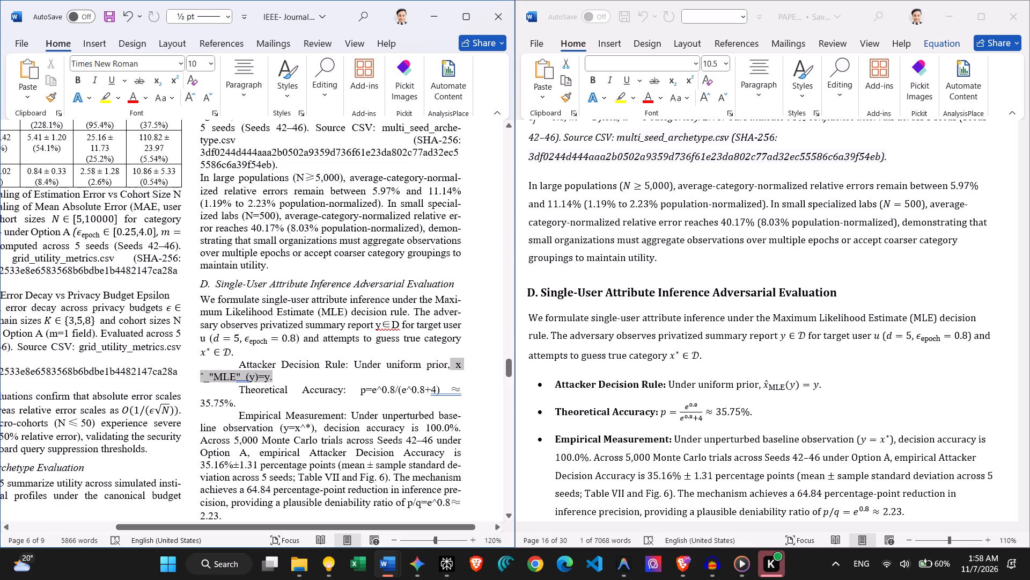
pyautogui.moveTo(452, 369); pyautogui.dragTo(454, 369)
pyautogui.hotkey('ctrl', 'v')
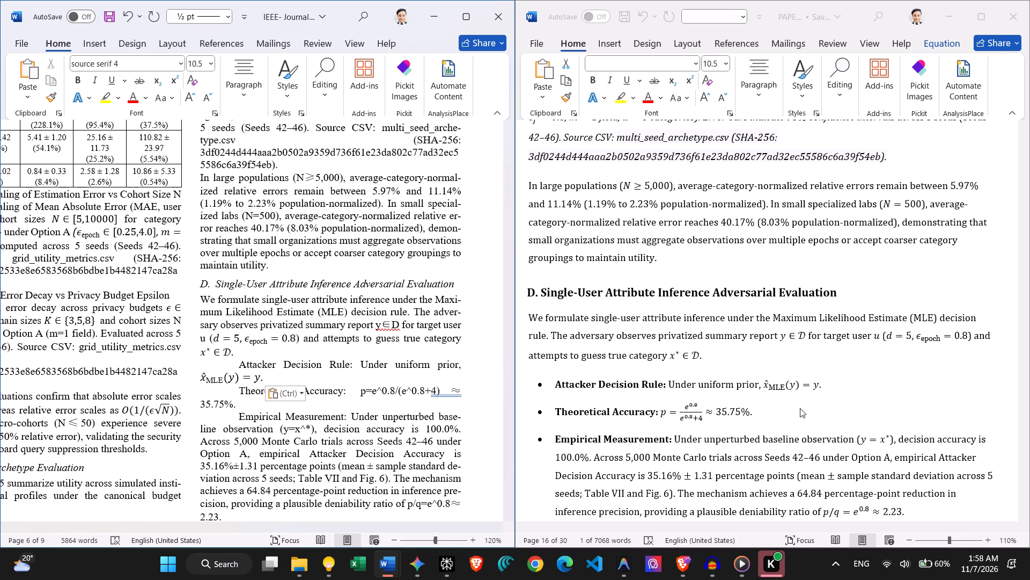
# Replace the plain-text Theoretical Accuracy formula in the IEEE document with the source's formatted fraction equation "p = e^0.8/(e^0.8+4) ≈ 35.75%.".
pyautogui.click(785, 411)
pyautogui.moveTo(752, 412); pyautogui.dragTo(732, 415)
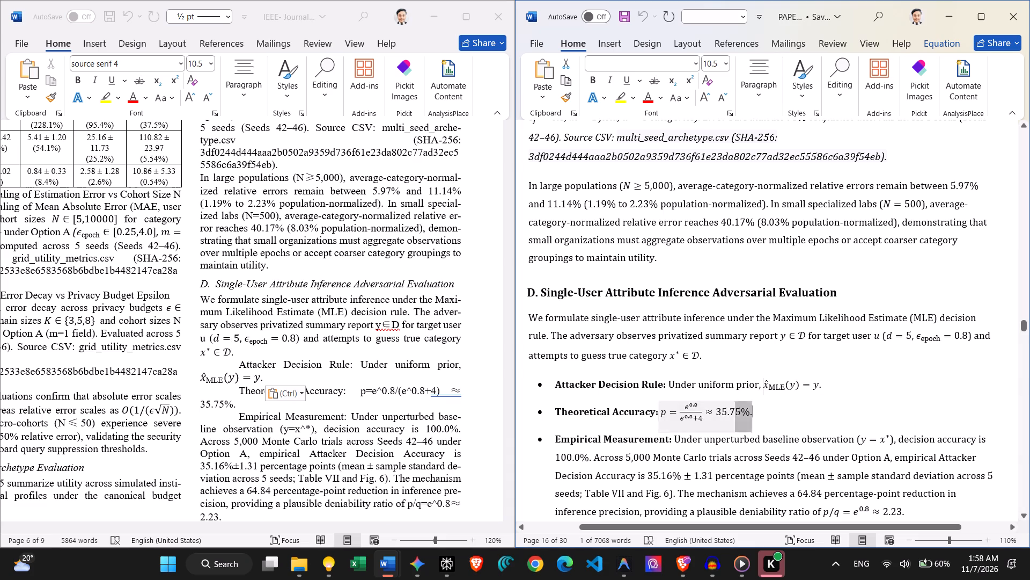
pyautogui.moveTo(732, 415); pyautogui.dragTo(661, 414)
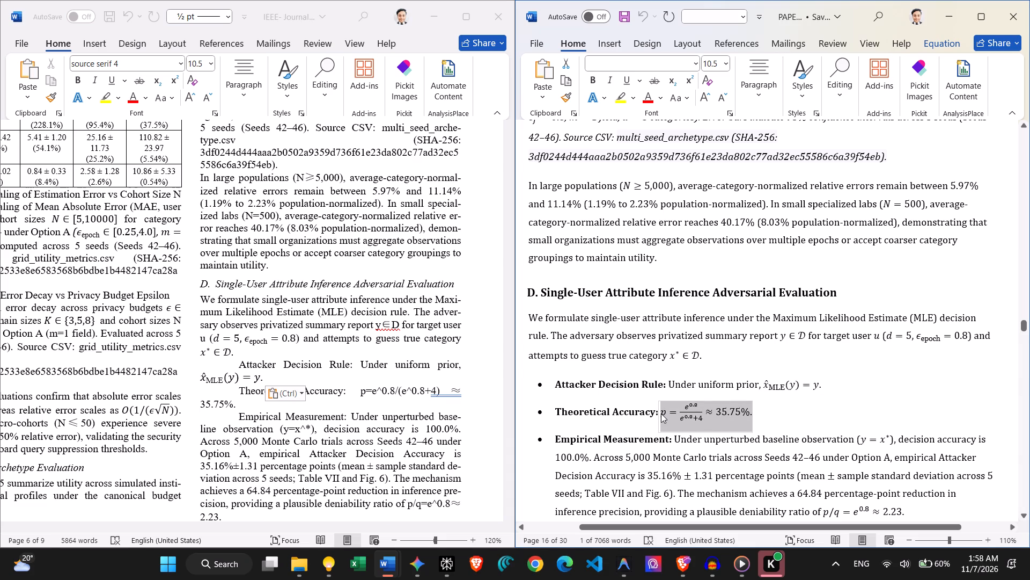
pyautogui.hotkey('ctrl', 'c')
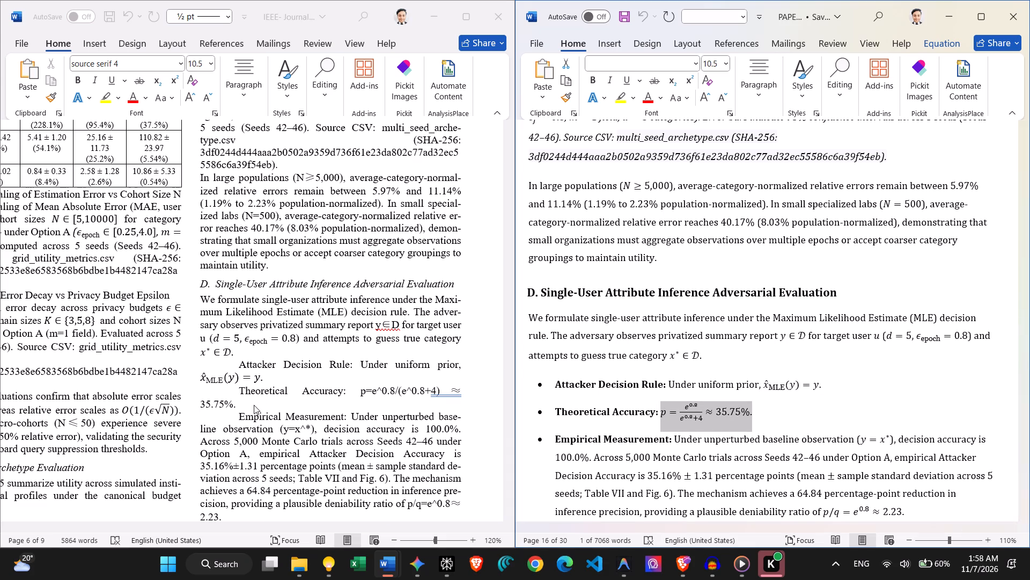
pyautogui.click(254, 405)
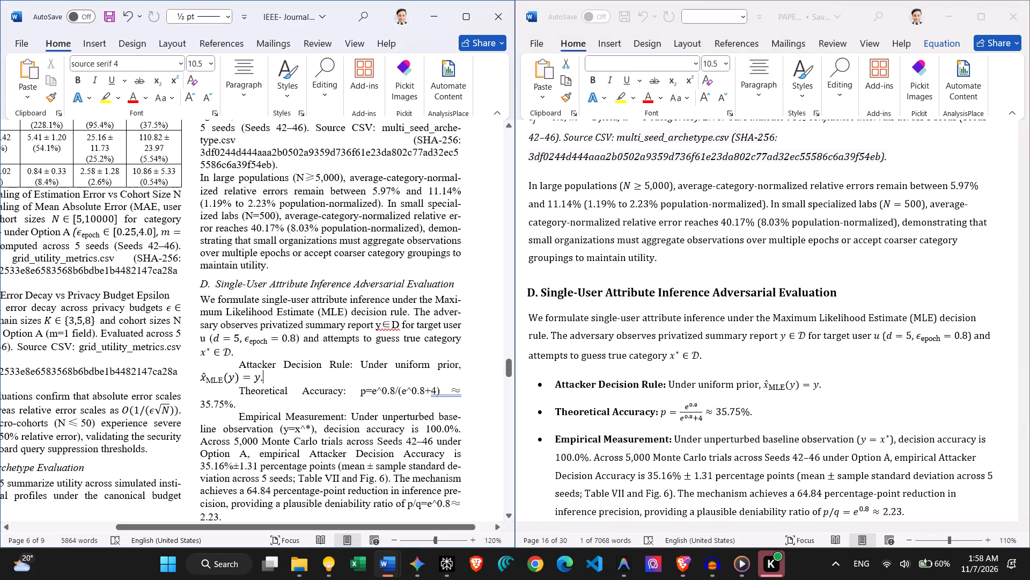
pyautogui.moveTo(243, 405); pyautogui.dragTo(359, 394)
pyautogui.hotkey('ctrl', 'v')
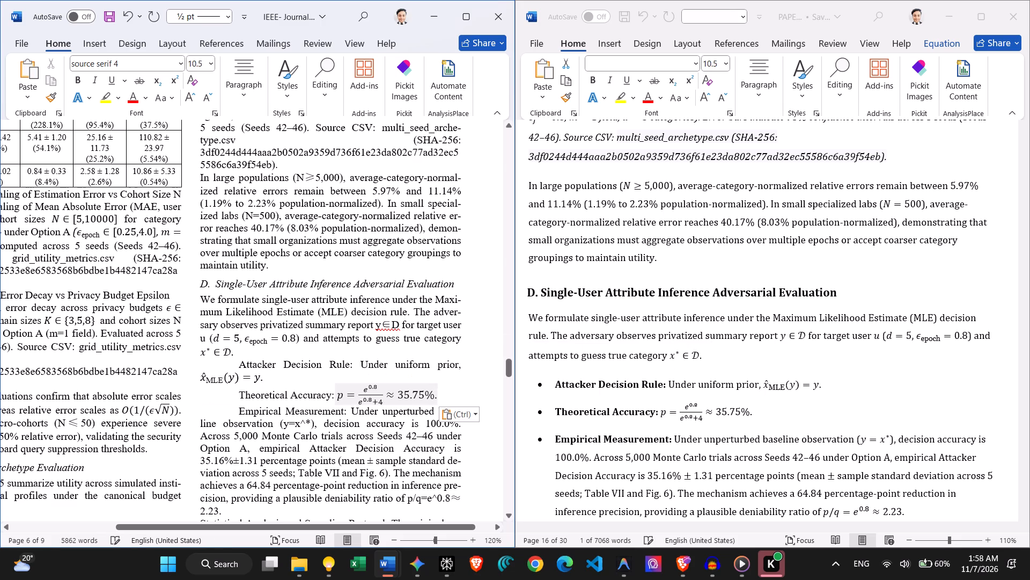
# Remove the first-line indent of the Attacker Decision Rule paragraph and format it as a round-bullet list item.
pyautogui.click(241, 361)
pyautogui.press('BackSpace')
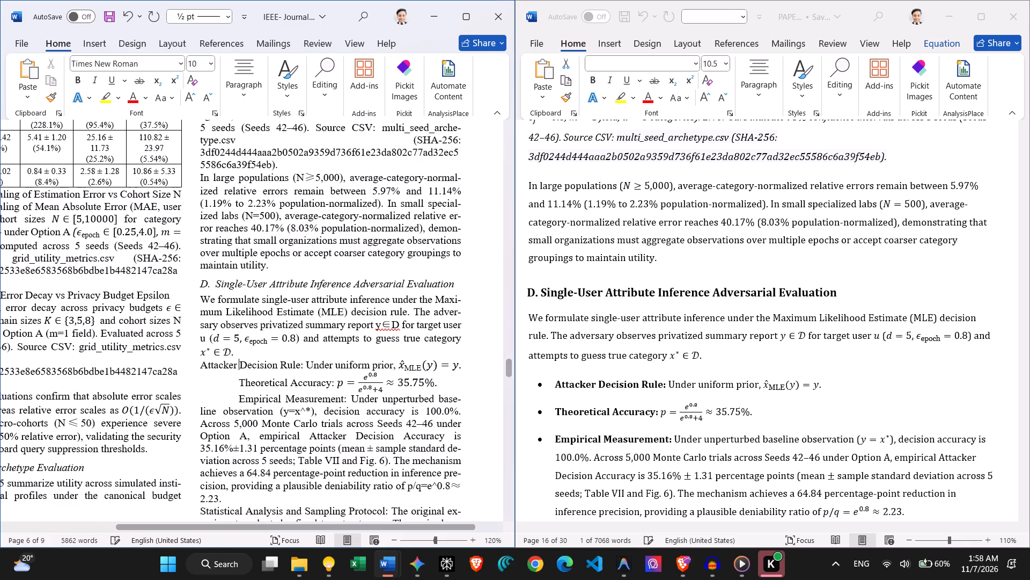
pyautogui.click(247, 101)
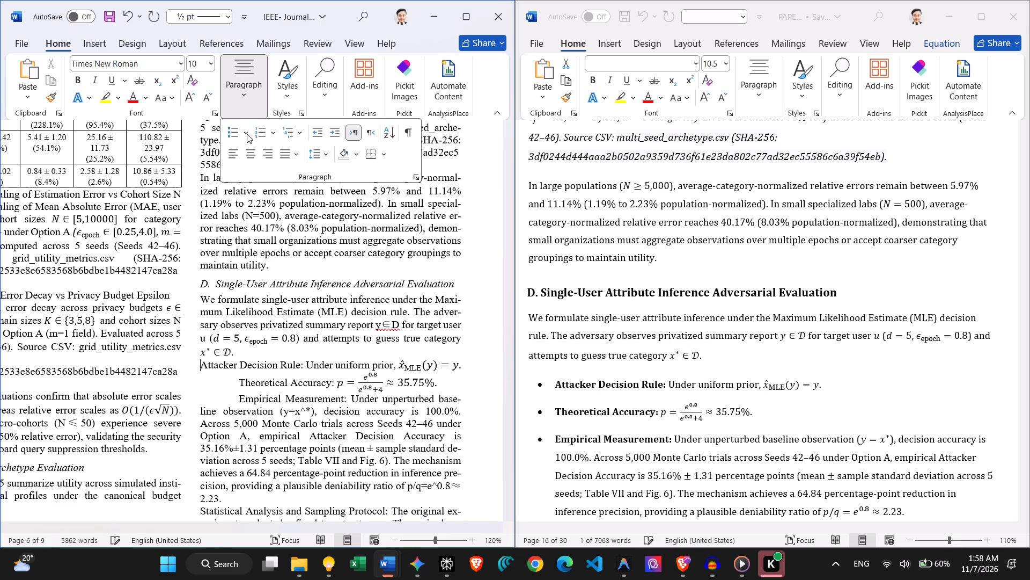
pyautogui.click(247, 134)
pyautogui.click(274, 177)
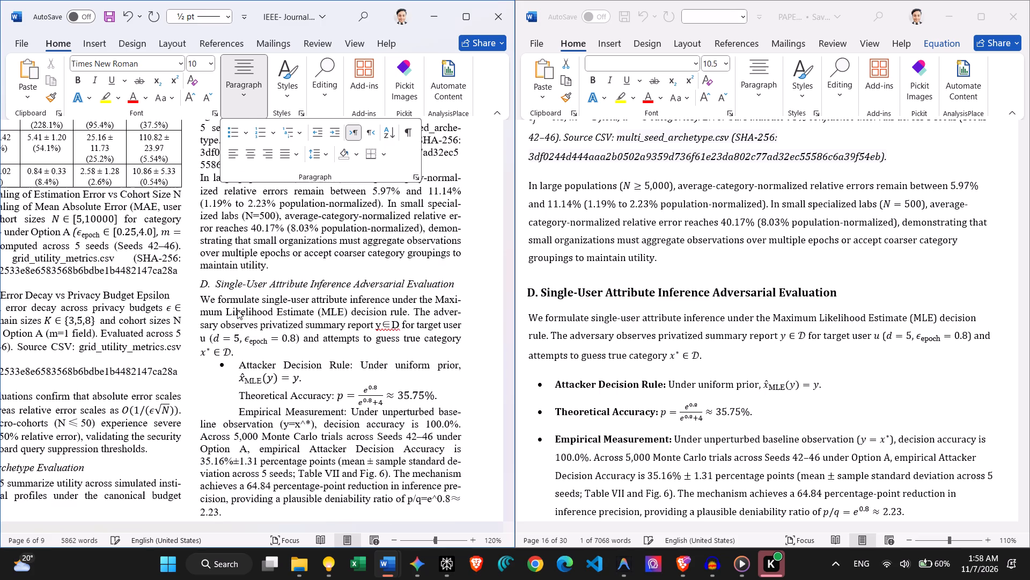
# Shift the Attacker Decision Rule bullet and its text slightly closer to the column's left margin.
pyautogui.click(219, 365)
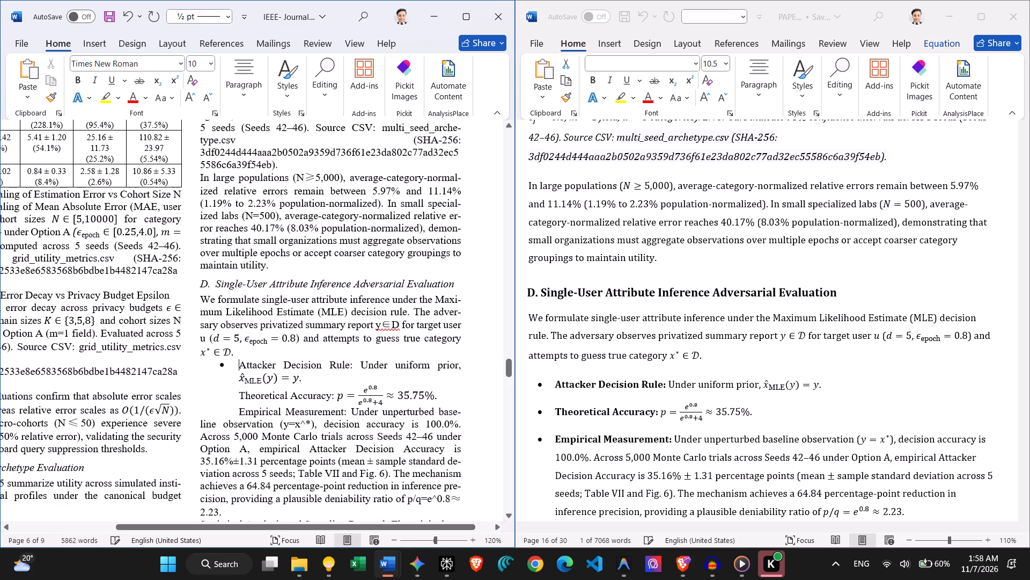
pyautogui.click(221, 367)
pyautogui.moveTo(221, 367); pyautogui.dragTo(207, 368)
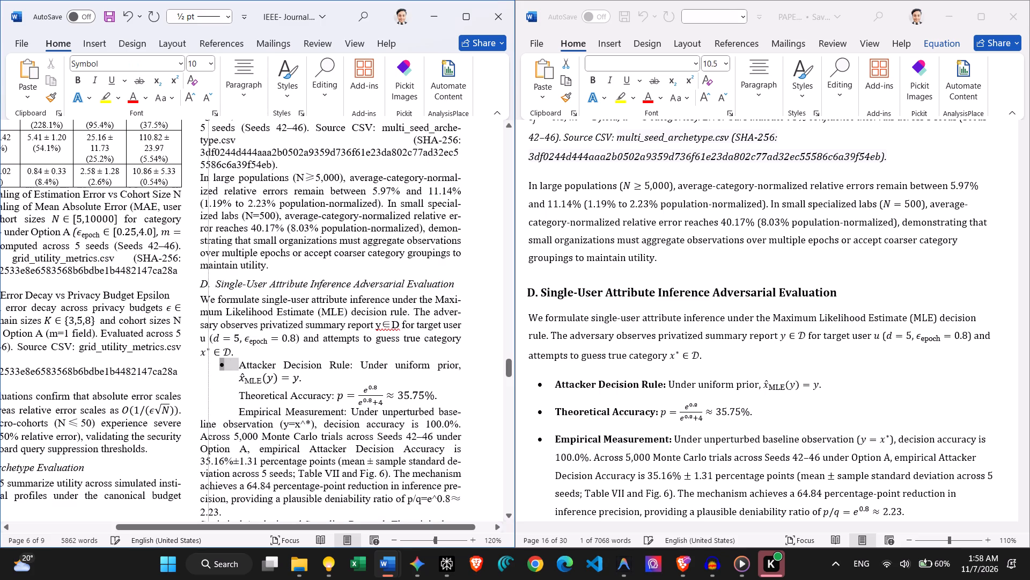
pyautogui.moveTo(207, 368); pyautogui.dragTo(207, 369)
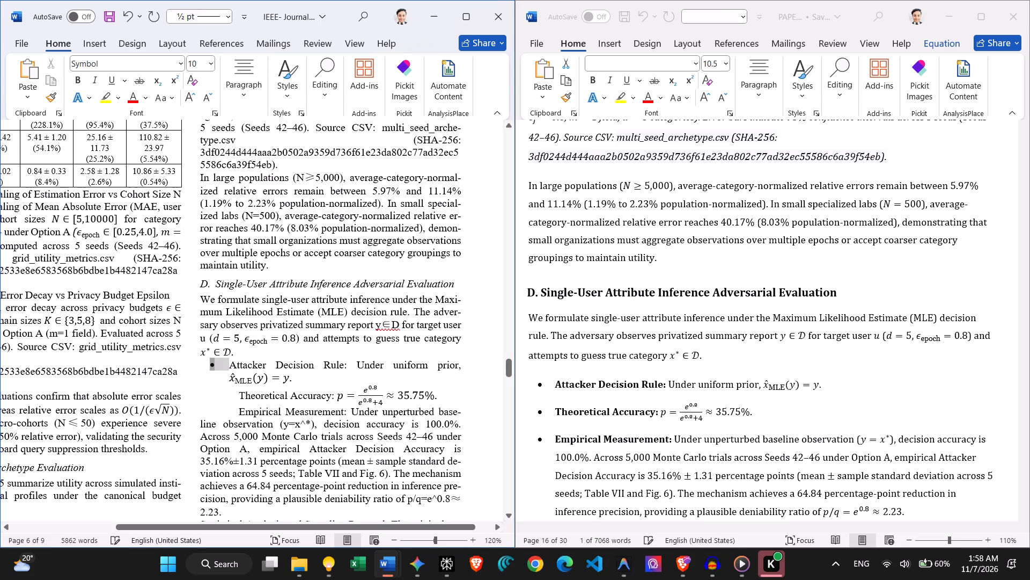
# Turn the Theoretical Accuracy and Empirical Measurement paragraphs into separate round-bullet items continuing the Attacker Decision Rule list in the IEEE document.
pyautogui.click(241, 400)
pyautogui.press('BackSpace')
pyautogui.press('BackSpace')
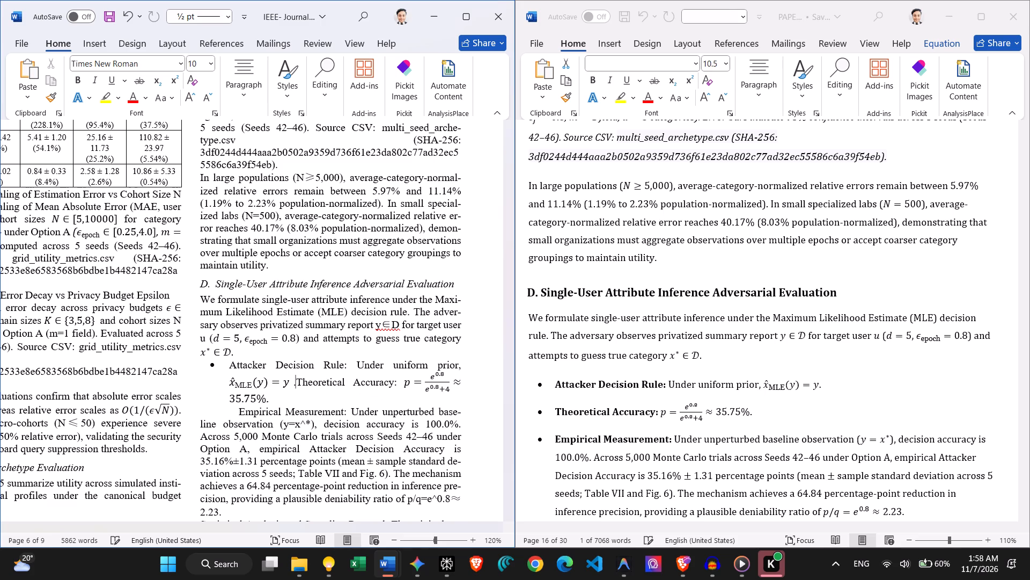
pyautogui.press('Return')
pyautogui.press('Down')
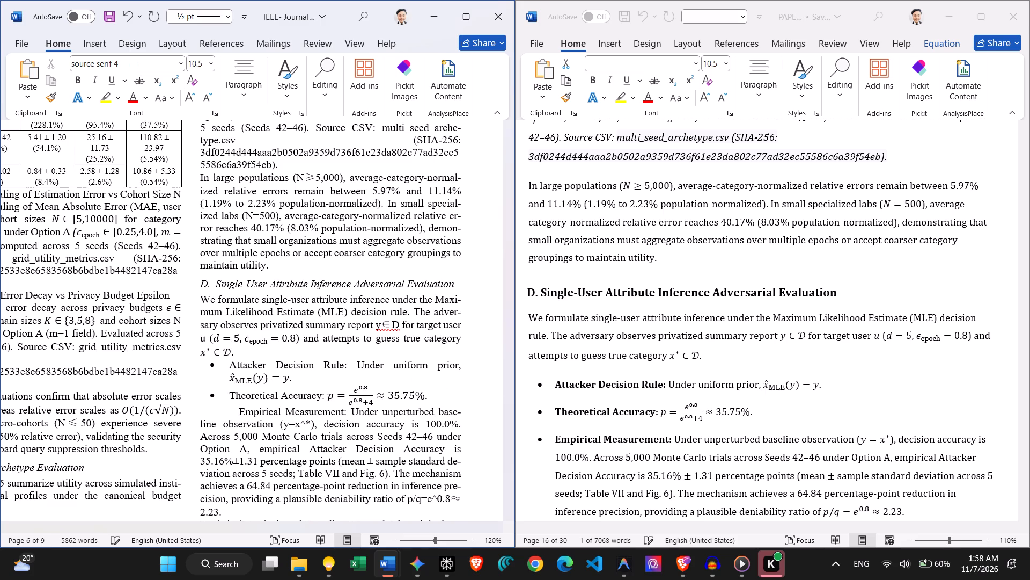
pyautogui.press('BackSpace')
pyautogui.press('Return')
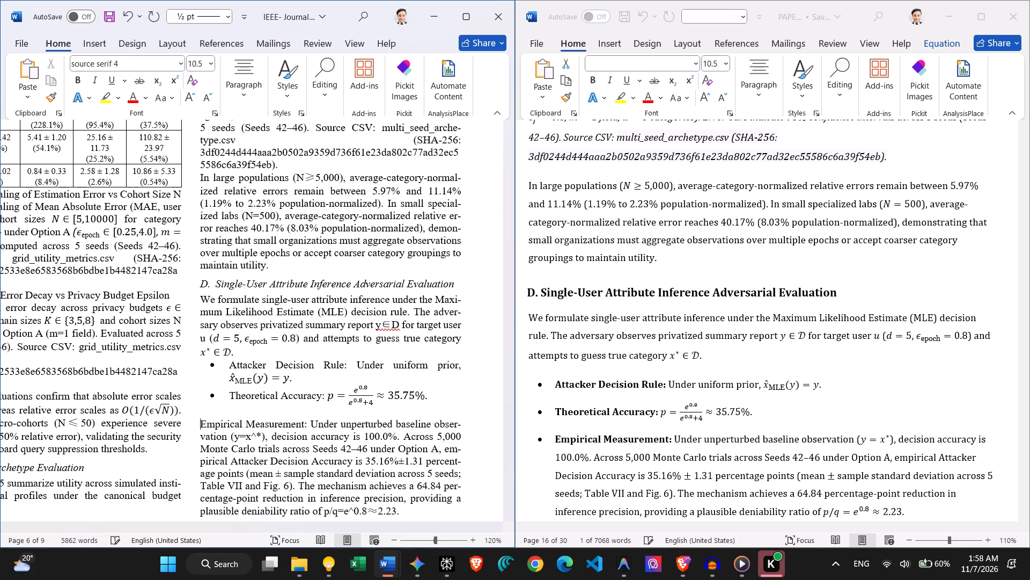
pyautogui.press('BackSpace')
pyautogui.press('BackSpace')
pyautogui.press('Return')
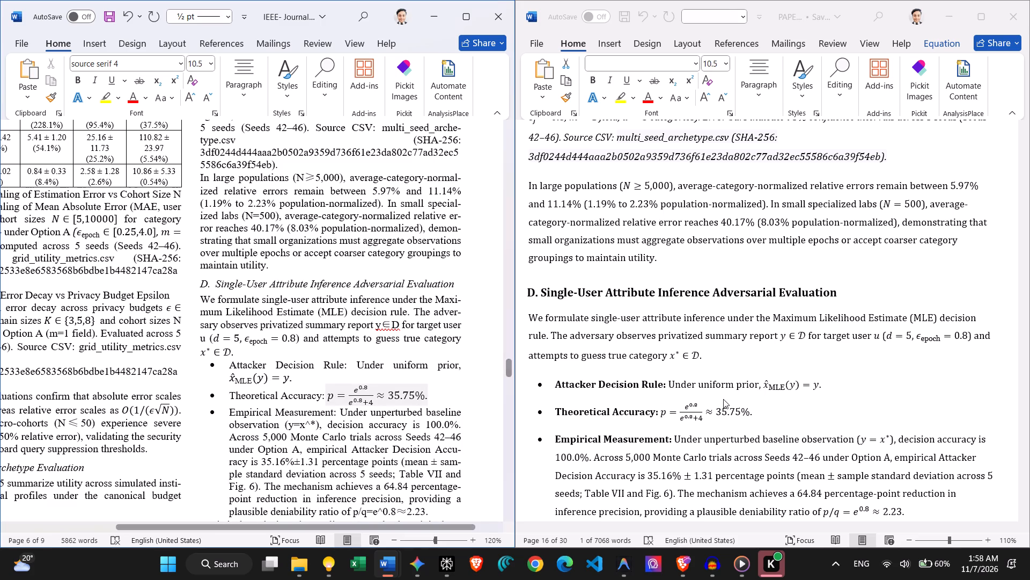
# Shift all three bullets of the Attacker Decision Rule list and their text slightly closer to the column's left margin.
pyautogui.scroll(-1, 728, 399)
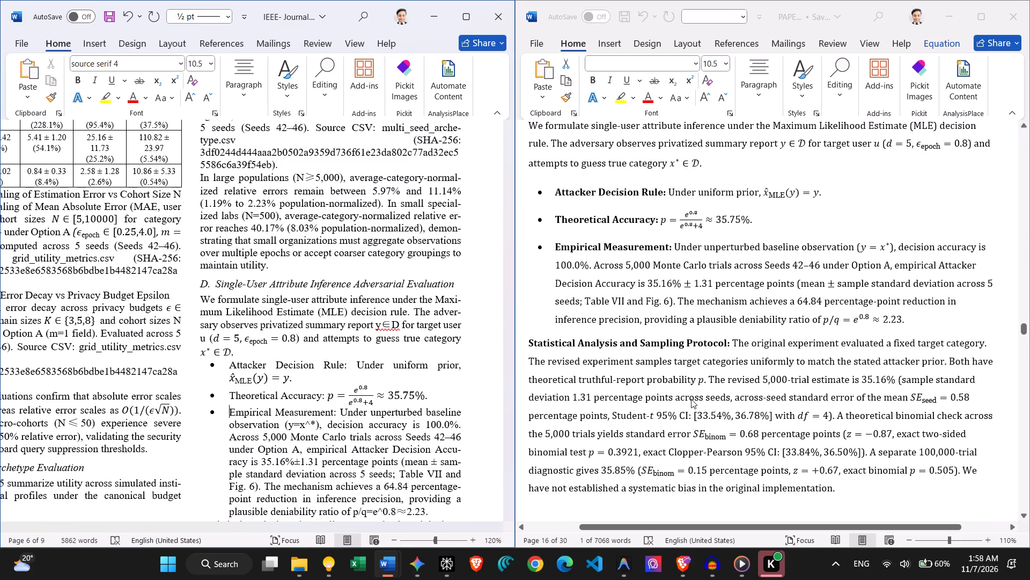
pyautogui.scroll(-1, 489, 411)
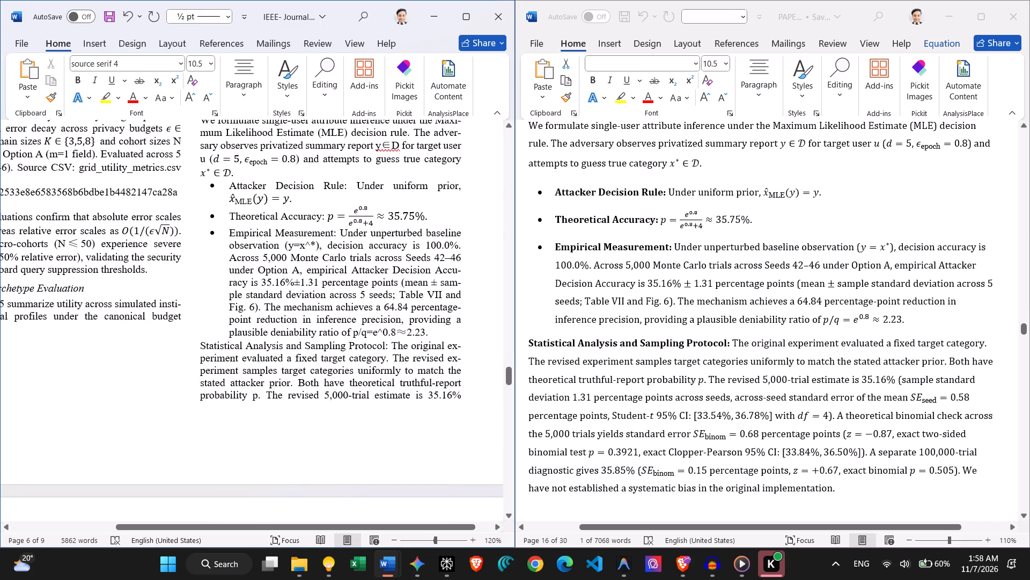
pyautogui.scroll(1, 216, 229)
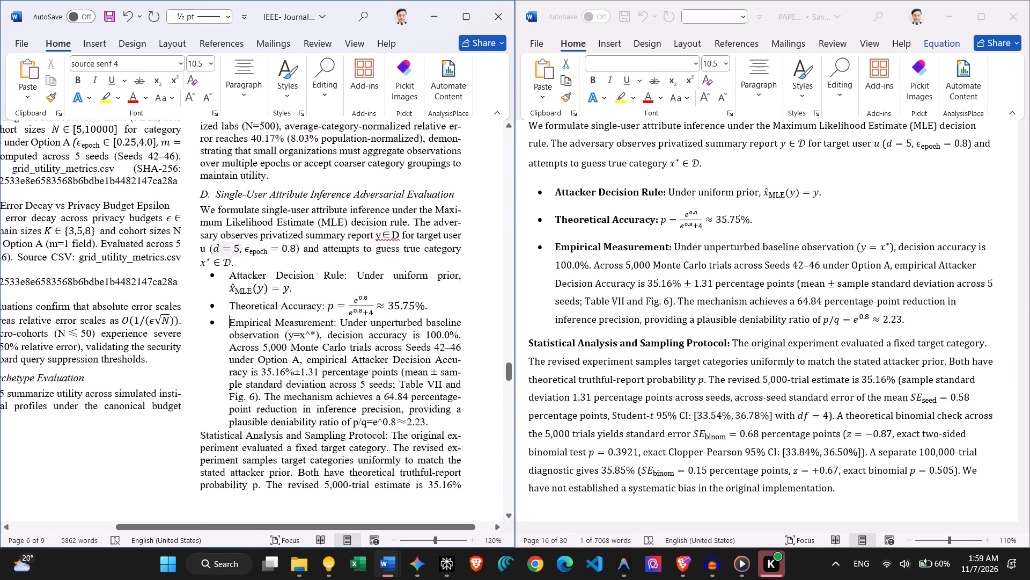
pyautogui.click(212, 274)
pyautogui.moveTo(212, 274); pyautogui.dragTo(207, 274)
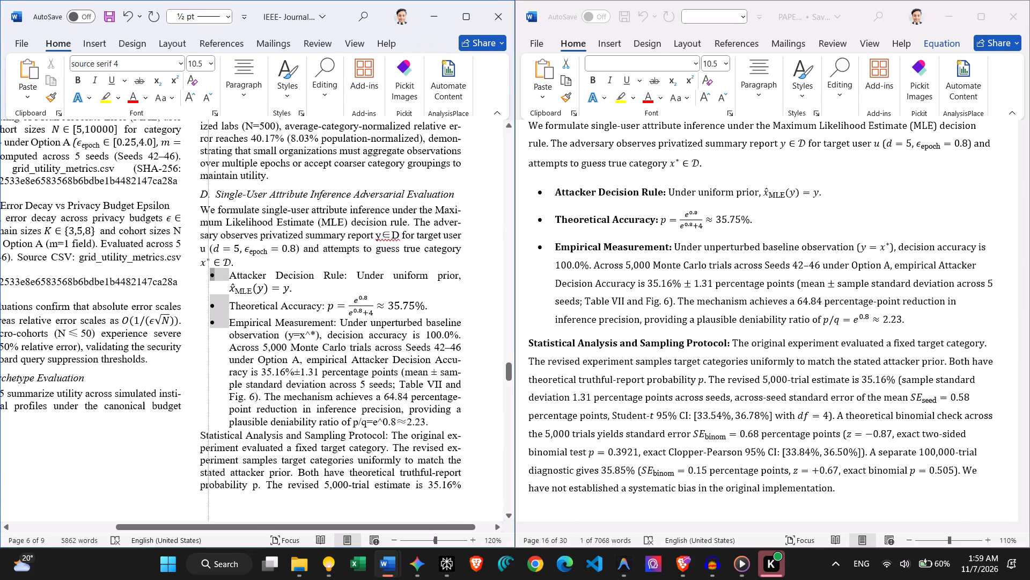
pyautogui.moveTo(207, 274); pyautogui.dragTo(205, 274)
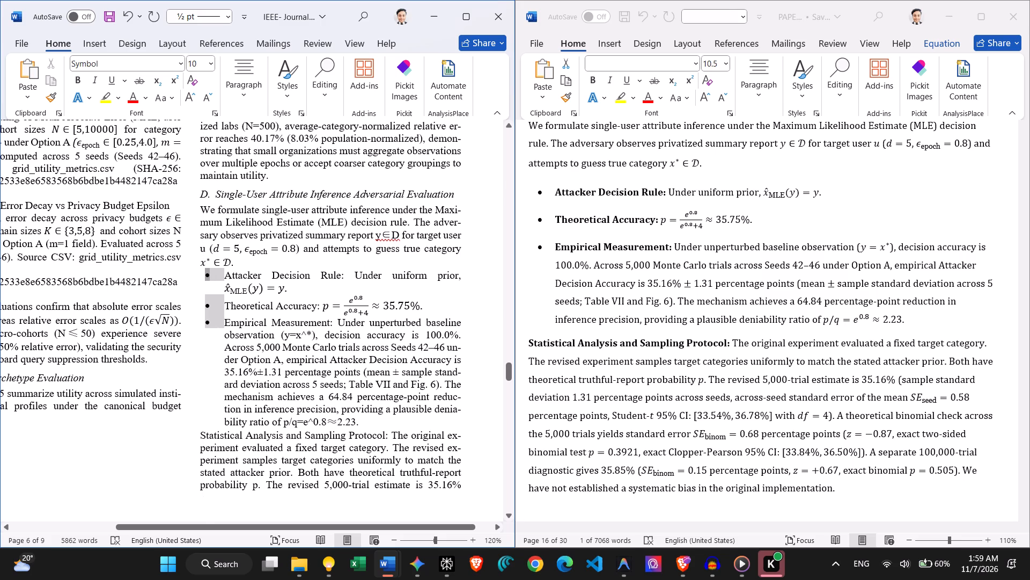
pyautogui.click(311, 324)
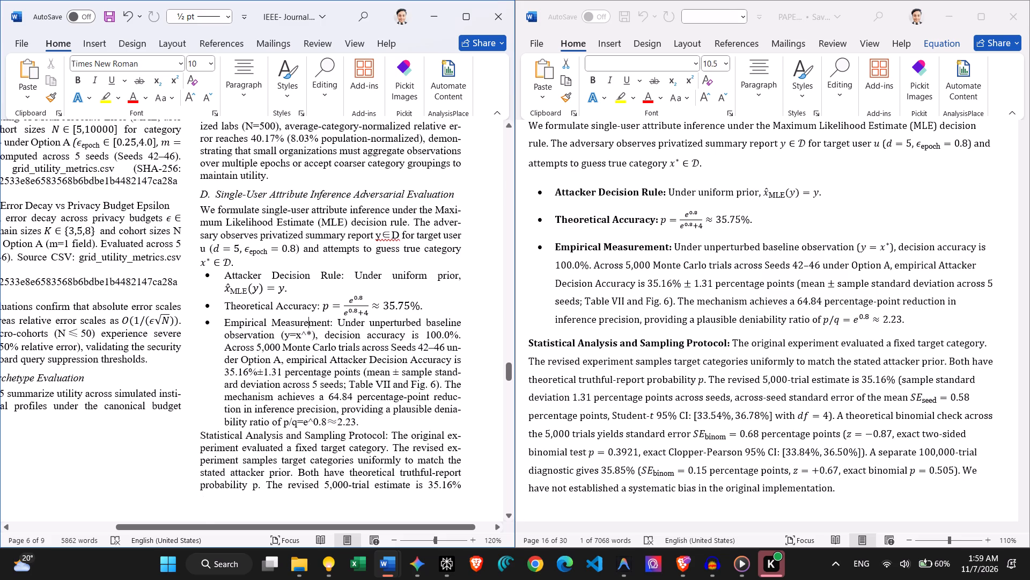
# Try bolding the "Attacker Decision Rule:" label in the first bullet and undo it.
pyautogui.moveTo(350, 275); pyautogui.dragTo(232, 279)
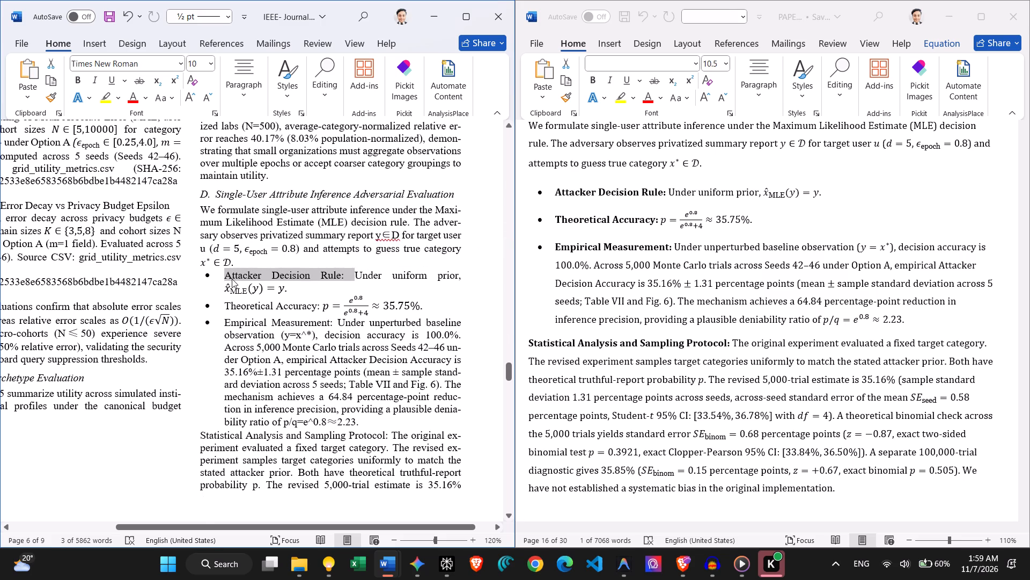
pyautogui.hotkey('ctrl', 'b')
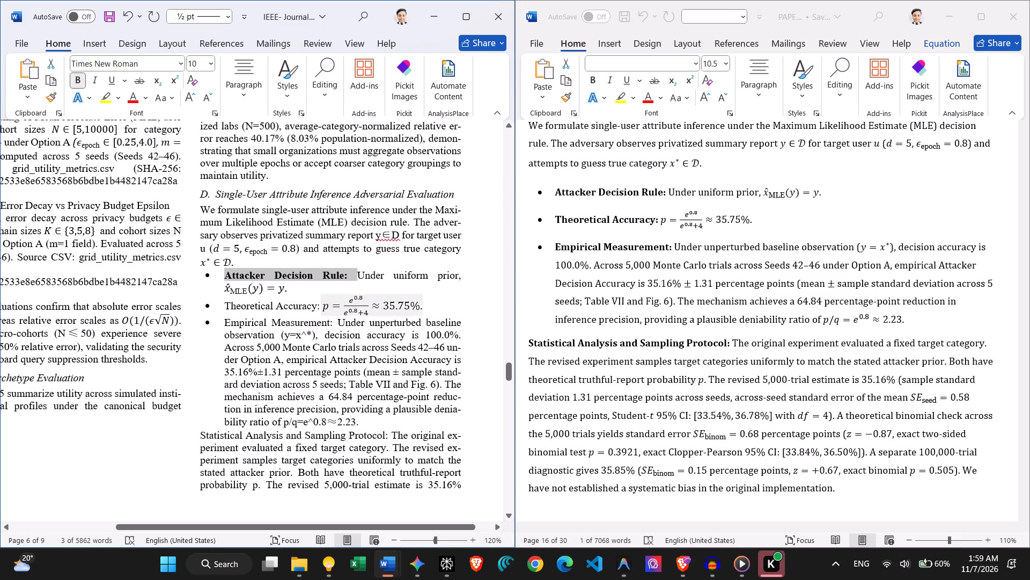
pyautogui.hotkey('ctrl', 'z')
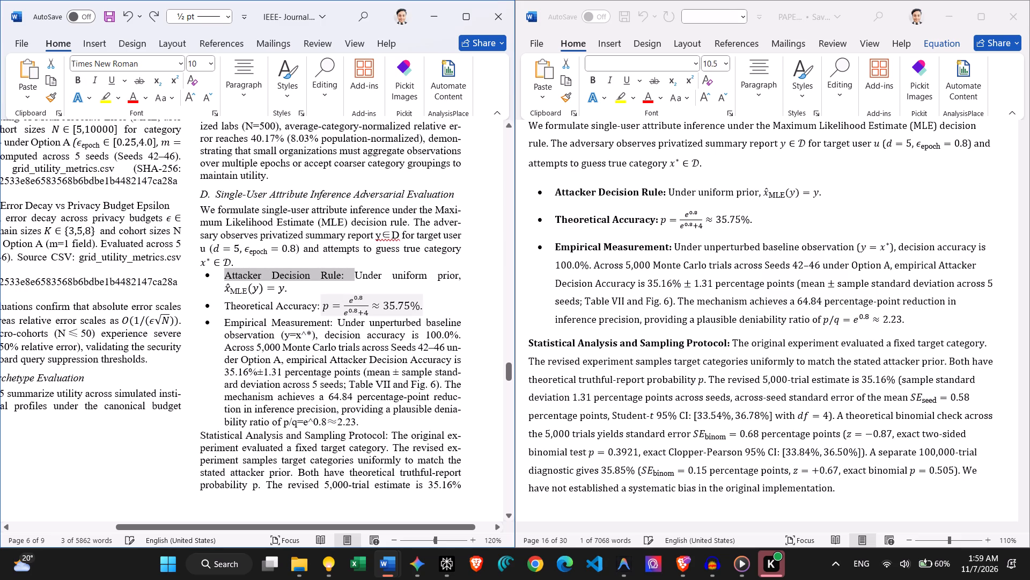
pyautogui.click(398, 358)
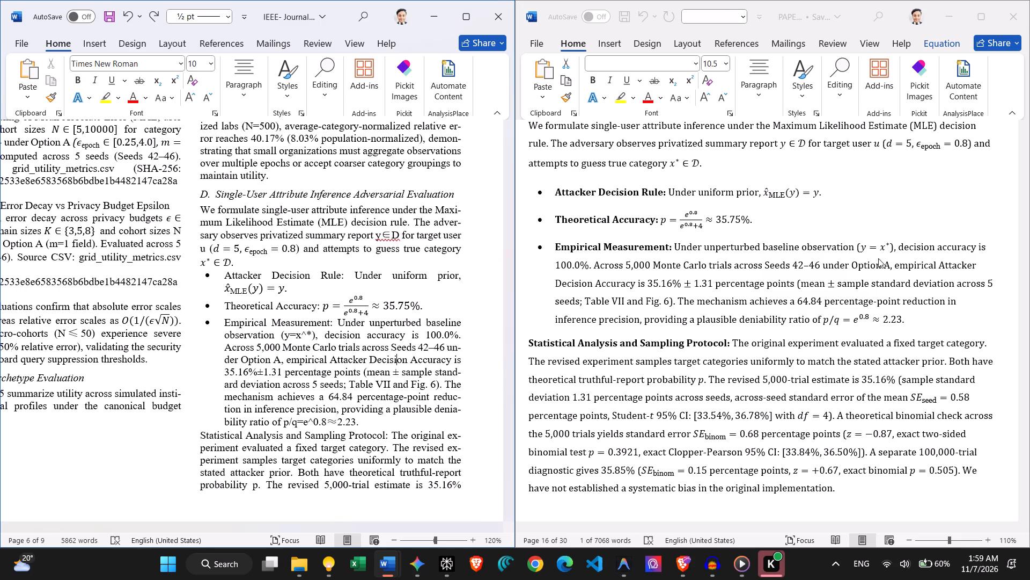
# Replace the plain-text "(y=x^*)," in the IEEE Empirical Measurement bullet with the formatted "(y = x*)," copied from the source paper.
pyautogui.click(889, 247)
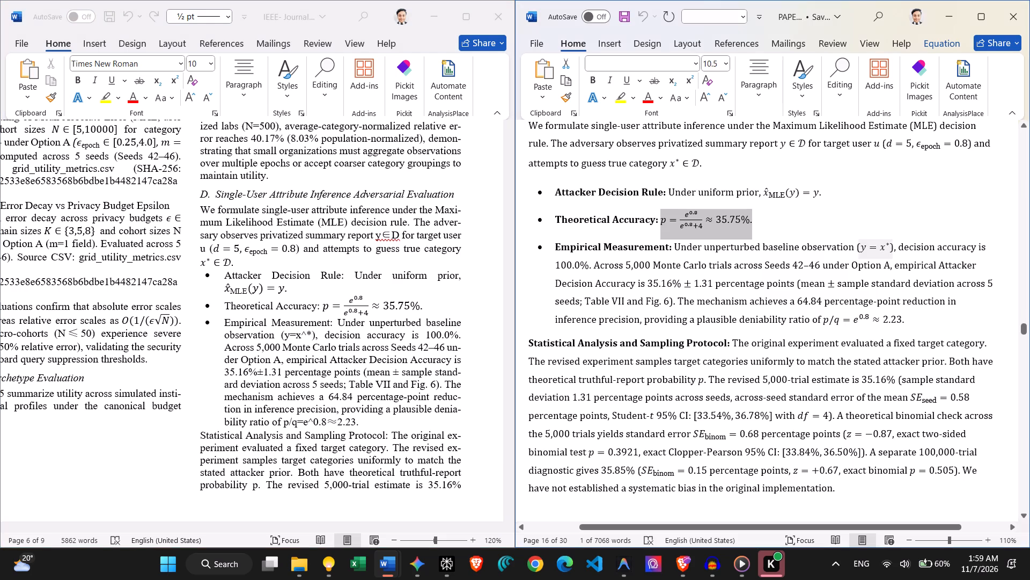
pyautogui.moveTo(889, 250); pyautogui.dragTo(858, 251)
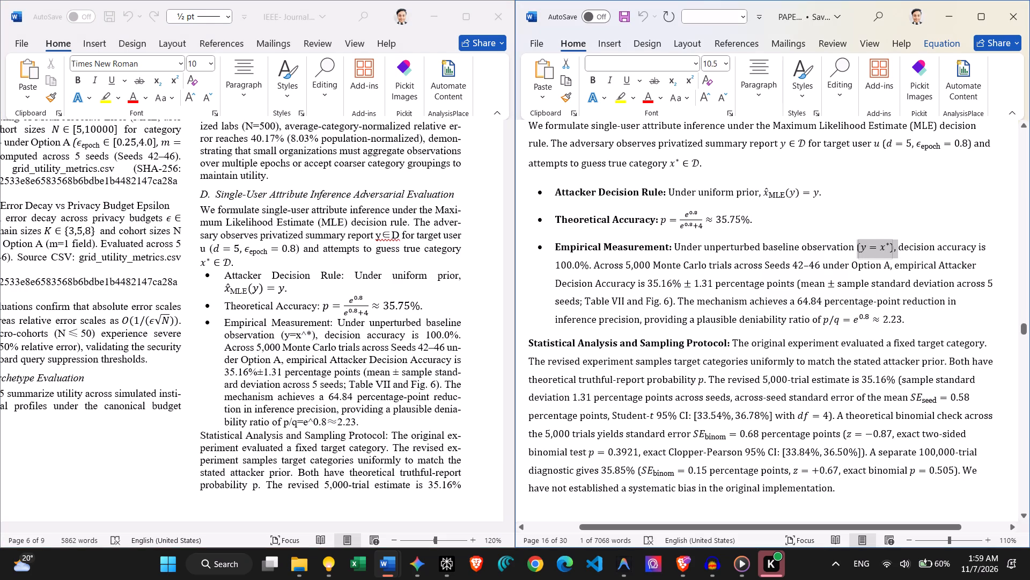
pyautogui.moveTo(858, 251); pyautogui.dragTo(857, 251)
pyautogui.hotkey('ctrl', 'c')
pyautogui.hscroll(-2, 479, 333)
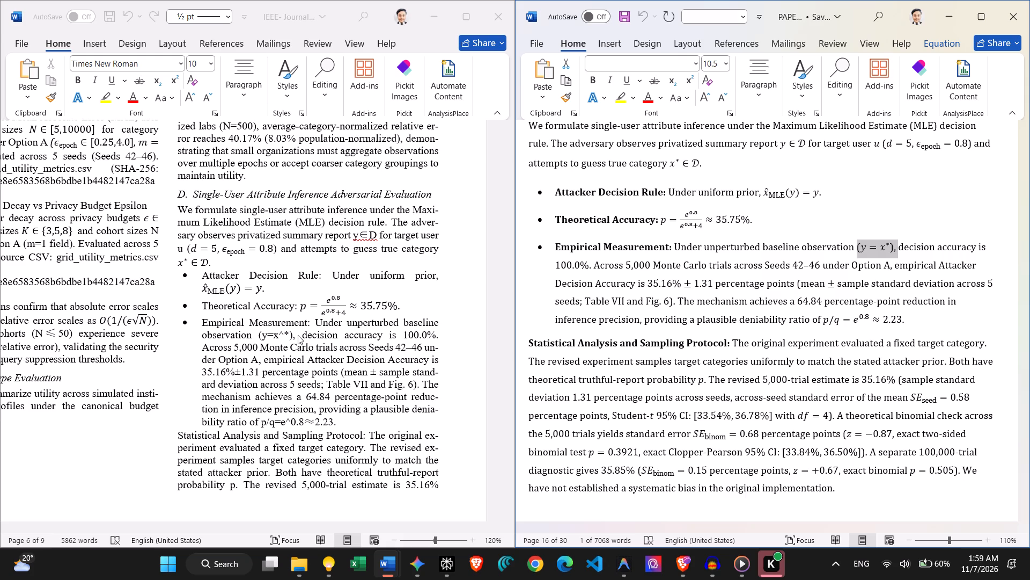
pyautogui.click(298, 335)
pyautogui.moveTo(296, 335); pyautogui.dragTo(259, 337)
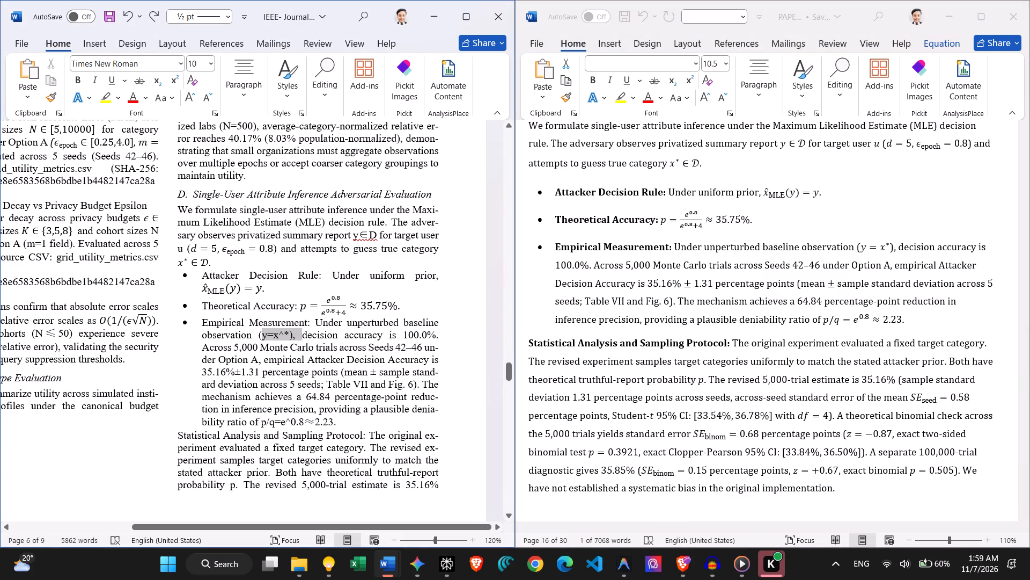
pyautogui.moveTo(259, 337); pyautogui.dragTo(257, 337)
pyautogui.hotkey('ctrl', 'v')
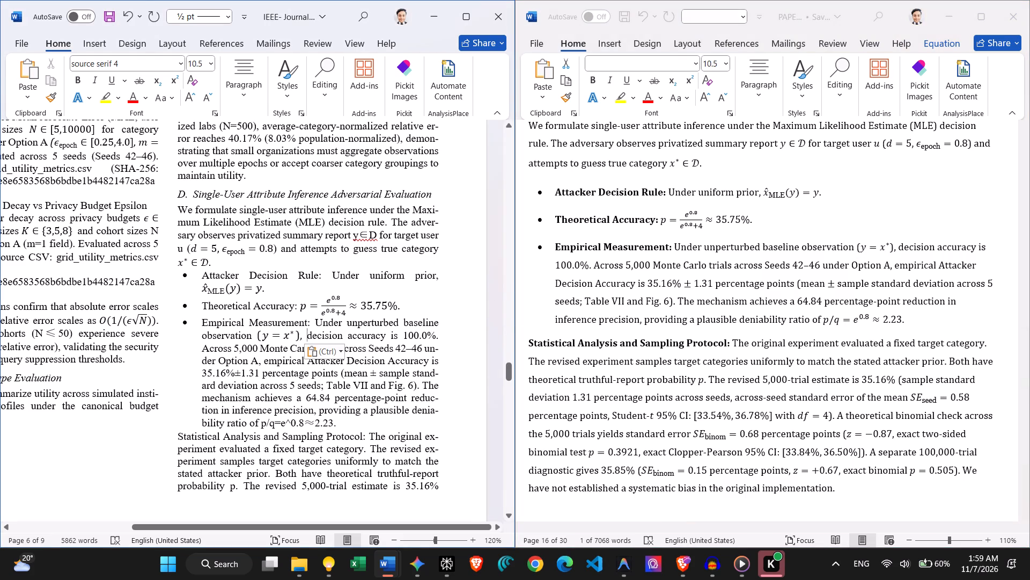
# Set the font size of the pasted "(y = x*)," expression in the Empirical Measurement bullet to 10.
pyautogui.moveTo(308, 335); pyautogui.dragTo(263, 343)
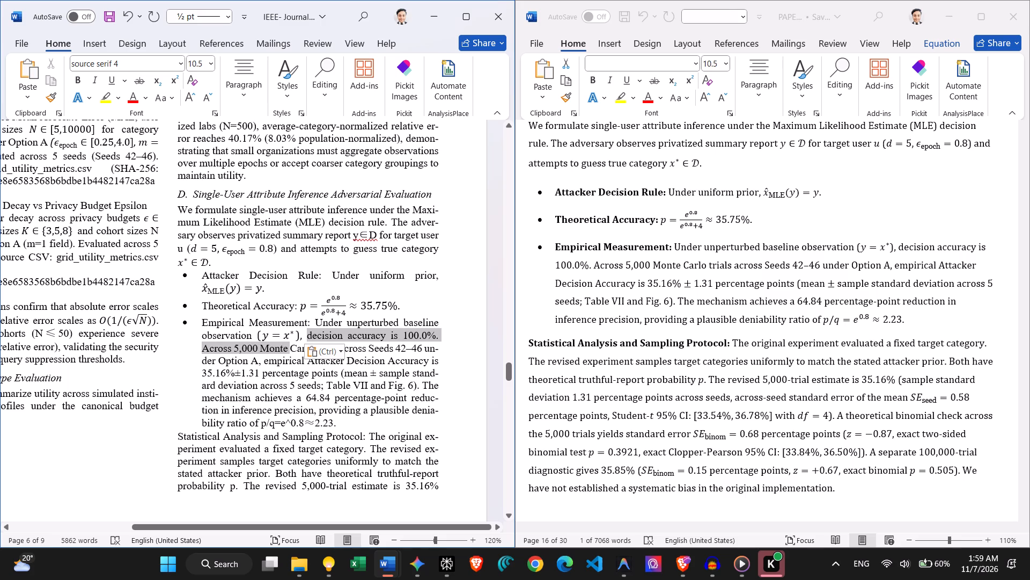
pyautogui.moveTo(263, 343); pyautogui.dragTo(256, 337)
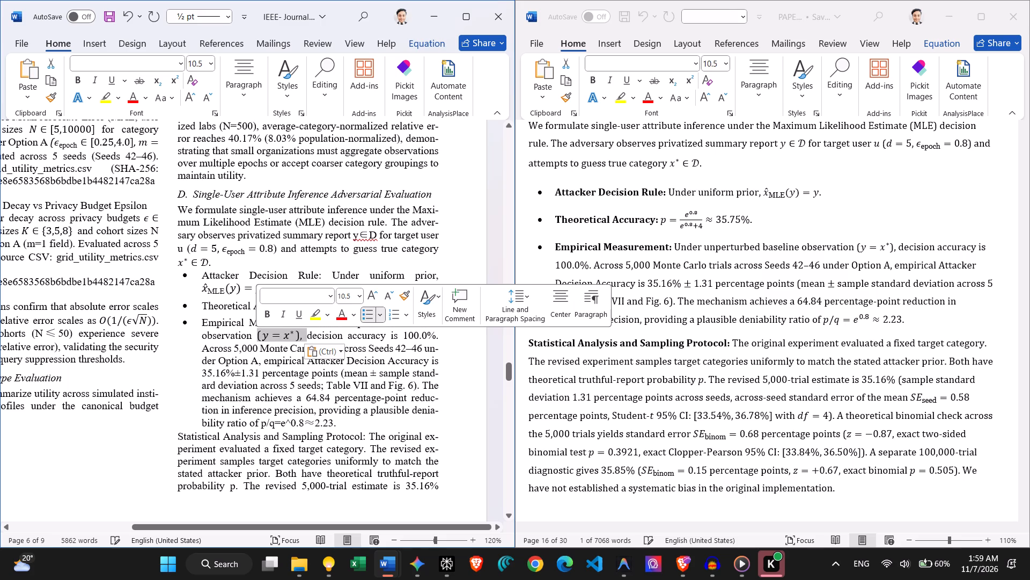
pyautogui.moveTo(209, 65); pyautogui.dragTo(195, 108)
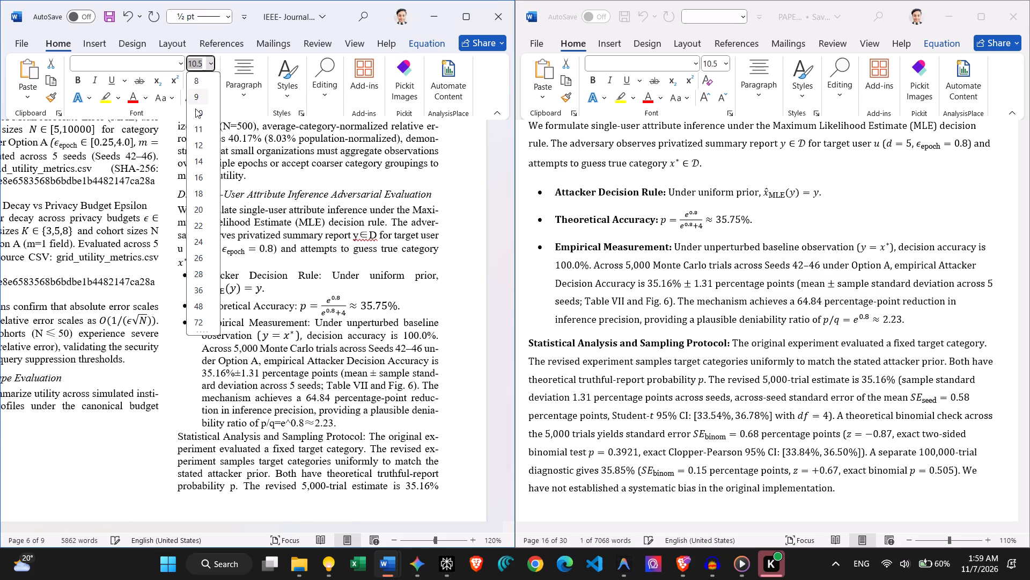
pyautogui.moveTo(195, 108); pyautogui.dragTo(195, 109)
pyautogui.click(195, 109)
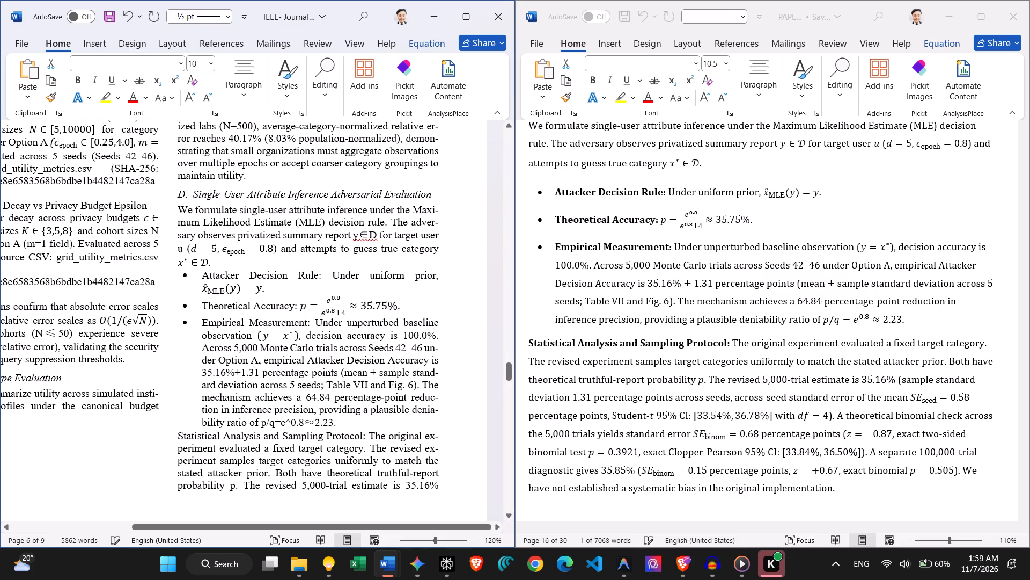
# Set the font size of the Theoretical Accuracy fraction equation in the IEEE document to 10.
pyautogui.click(414, 306)
pyautogui.moveTo(414, 306); pyautogui.dragTo(298, 309)
pyautogui.click(211, 69)
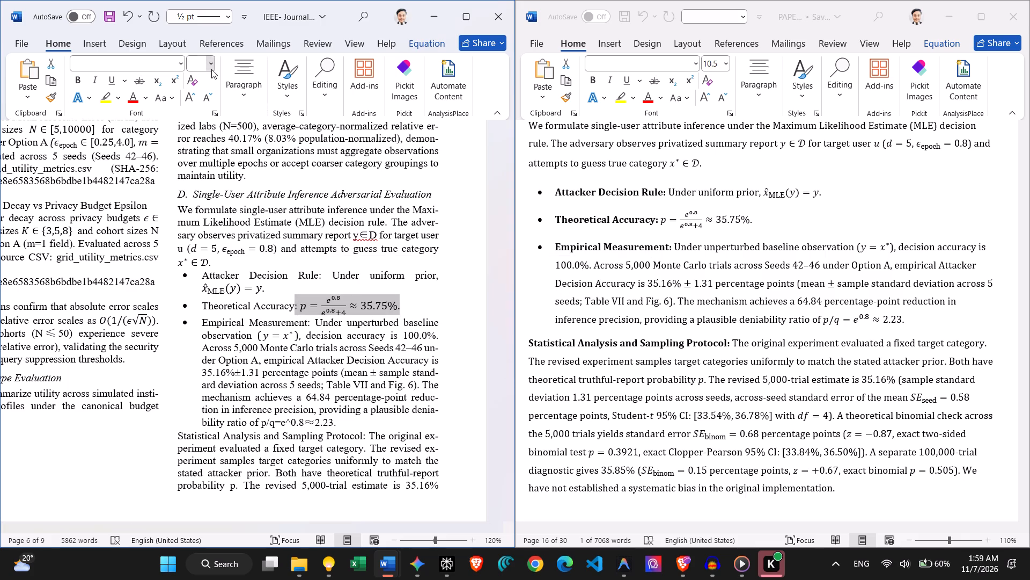
pyautogui.click(199, 107)
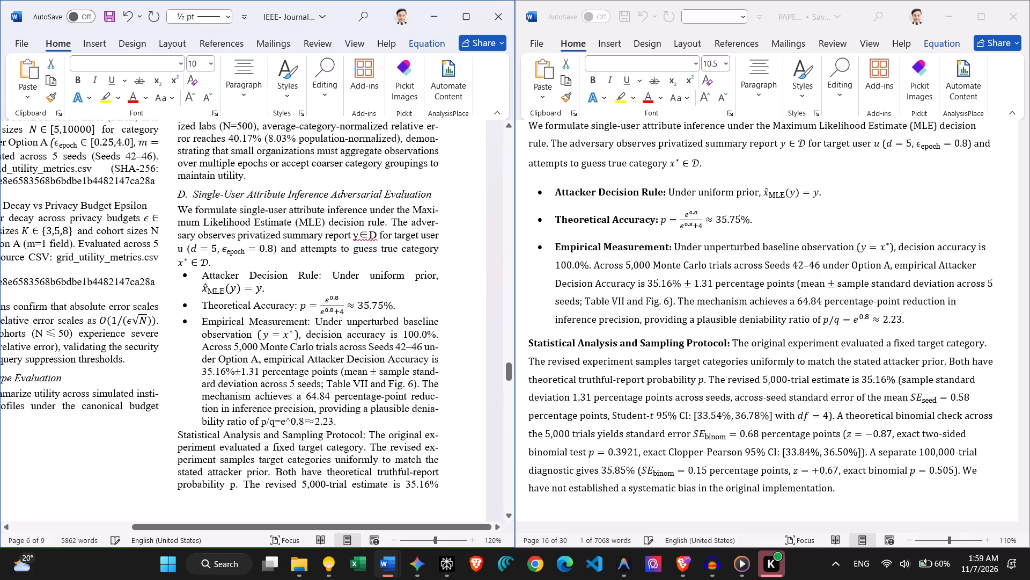
pyautogui.click(362, 426)
# Select the "x̂MLE(y) = y." formula in the IEEE Attacker Decision Rule bullet for a font size change.
pyautogui.click(285, 289)
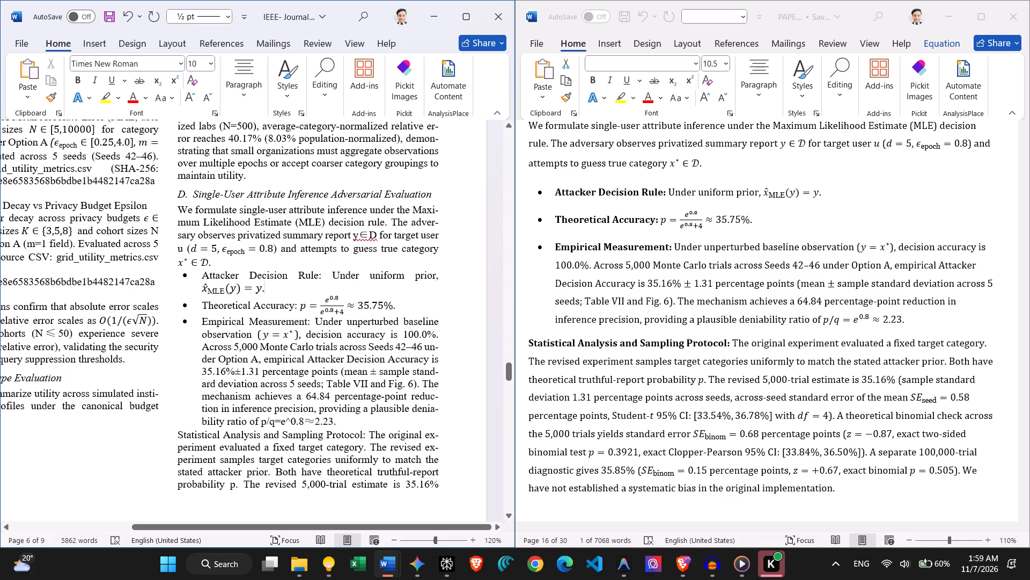
pyautogui.moveTo(285, 289); pyautogui.dragTo(192, 287)
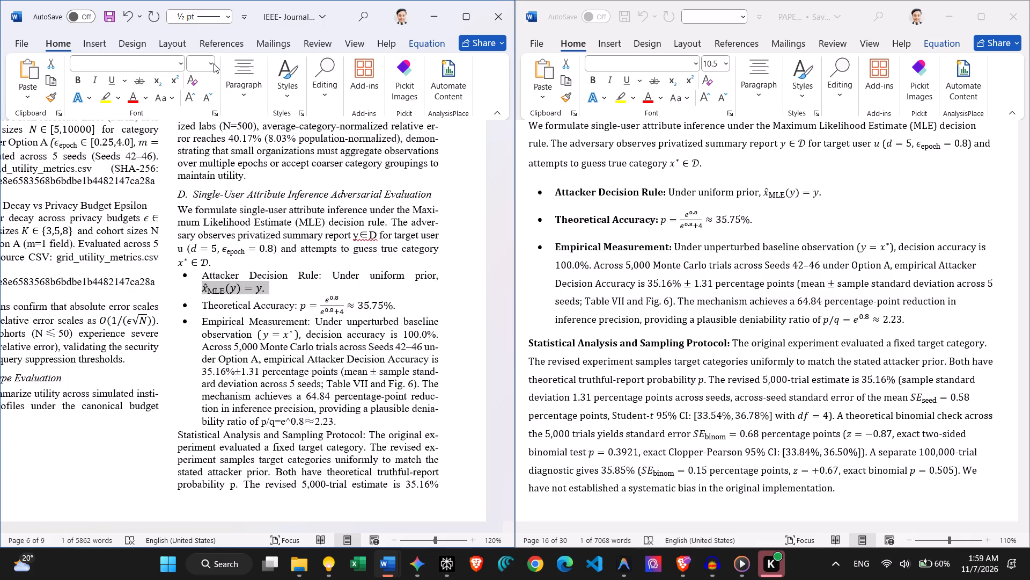